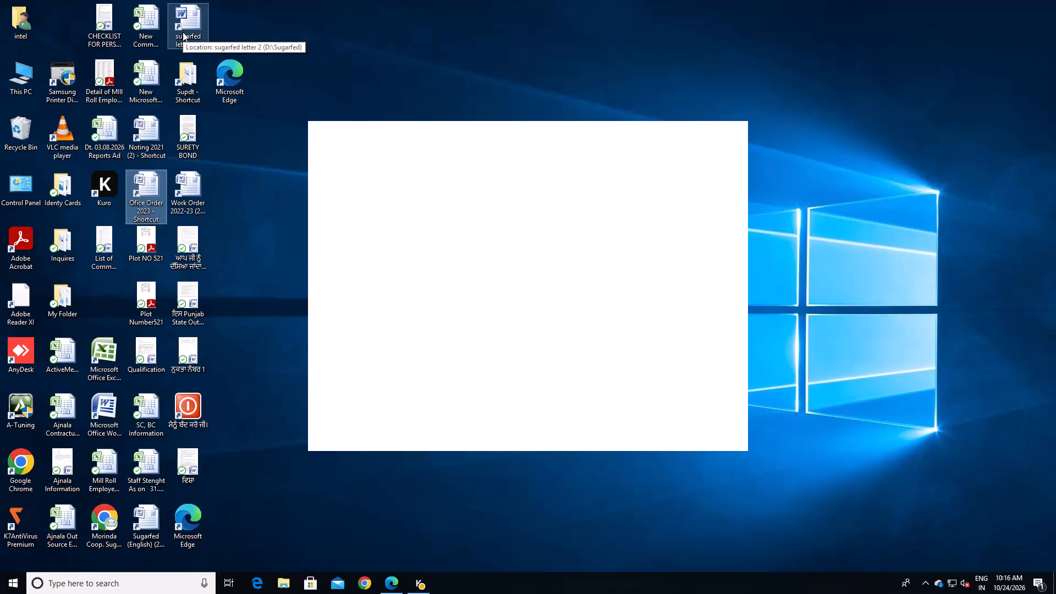
# Open the Office Order 2023 document from its desktop shortcut.
pyautogui.press('Return')
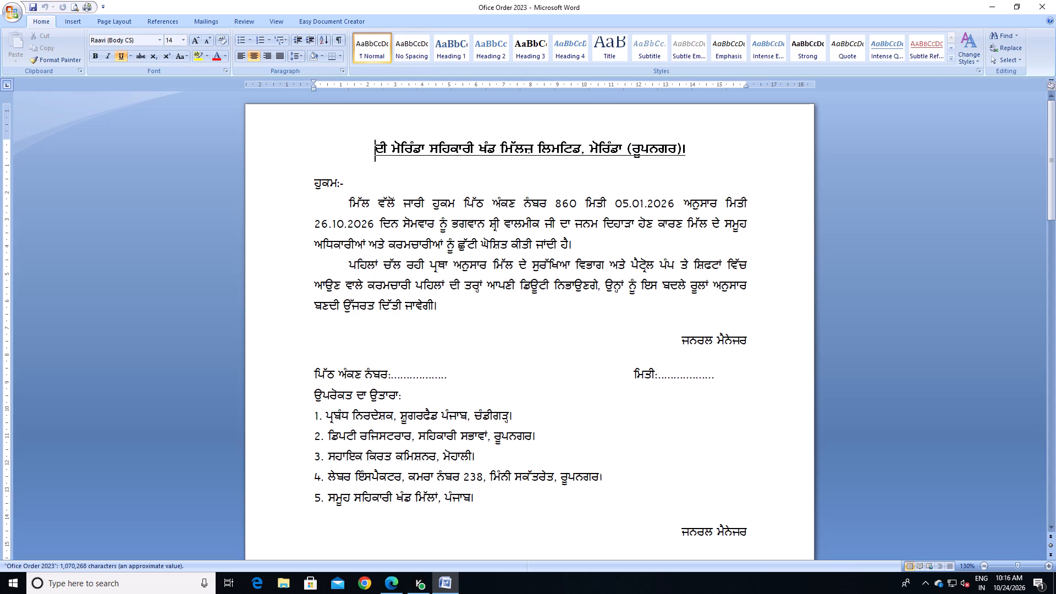
pyautogui.moveTo(381, 140); pyautogui.dragTo(414, 195)
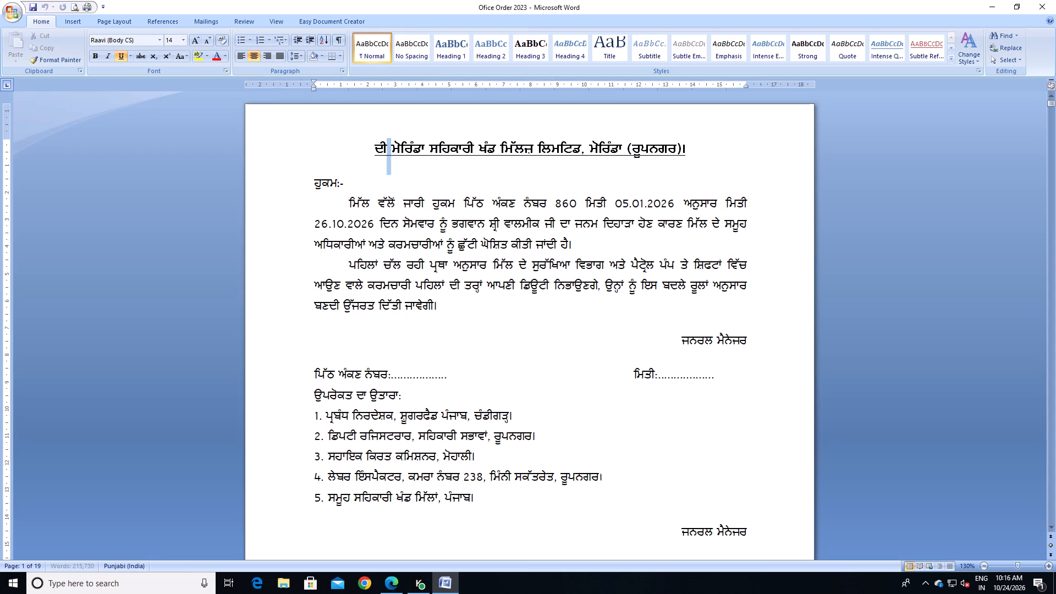
pyautogui.moveTo(414, 195); pyautogui.dragTo(604, 444)
pyautogui.click(534, 261)
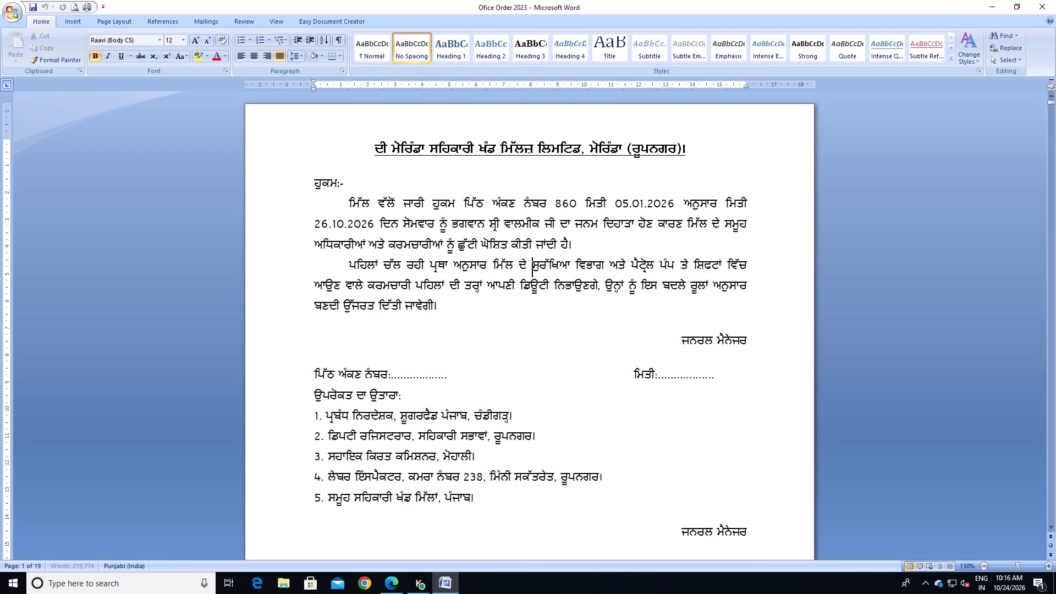
# Search the document for the assistant accounts officer's first name in Punjabi and go to its second occurrence.
pyautogui.hotkey('ctrl', 'f')
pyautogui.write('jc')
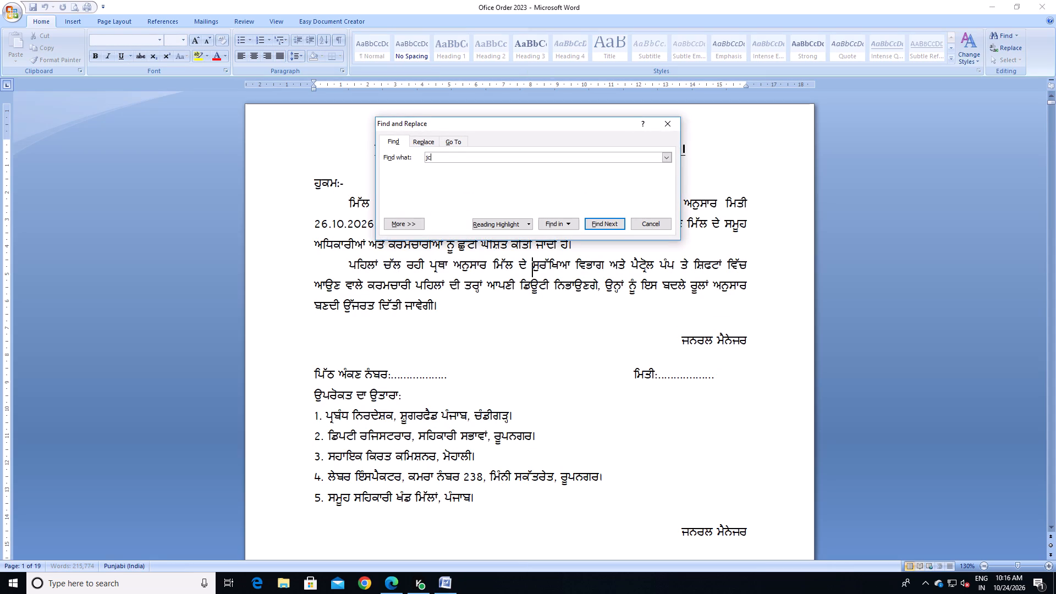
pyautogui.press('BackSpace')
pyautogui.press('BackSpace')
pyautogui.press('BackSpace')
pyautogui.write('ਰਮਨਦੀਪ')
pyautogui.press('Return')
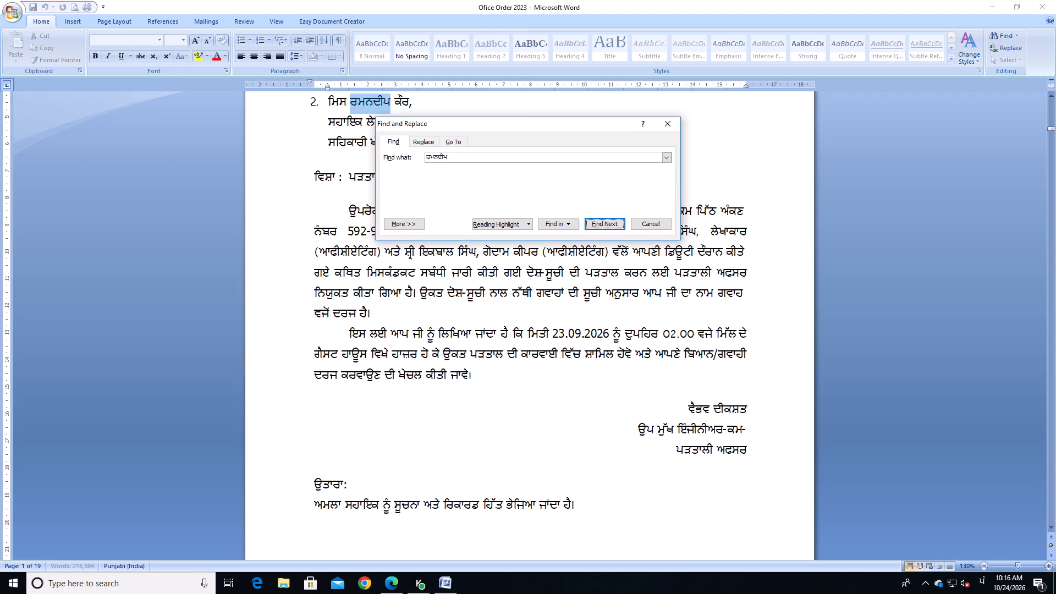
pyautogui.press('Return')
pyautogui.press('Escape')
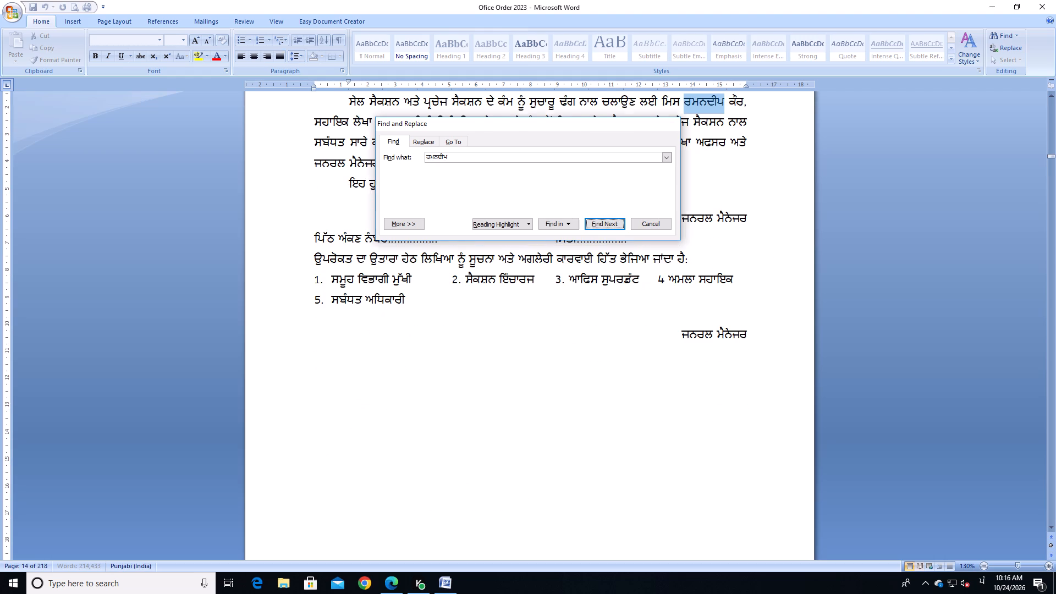
# Copy the whole office order about the sale and purchase section duties, heading through final signature, and paste it at the document's start.
pyautogui.scroll(4, 833, 232)
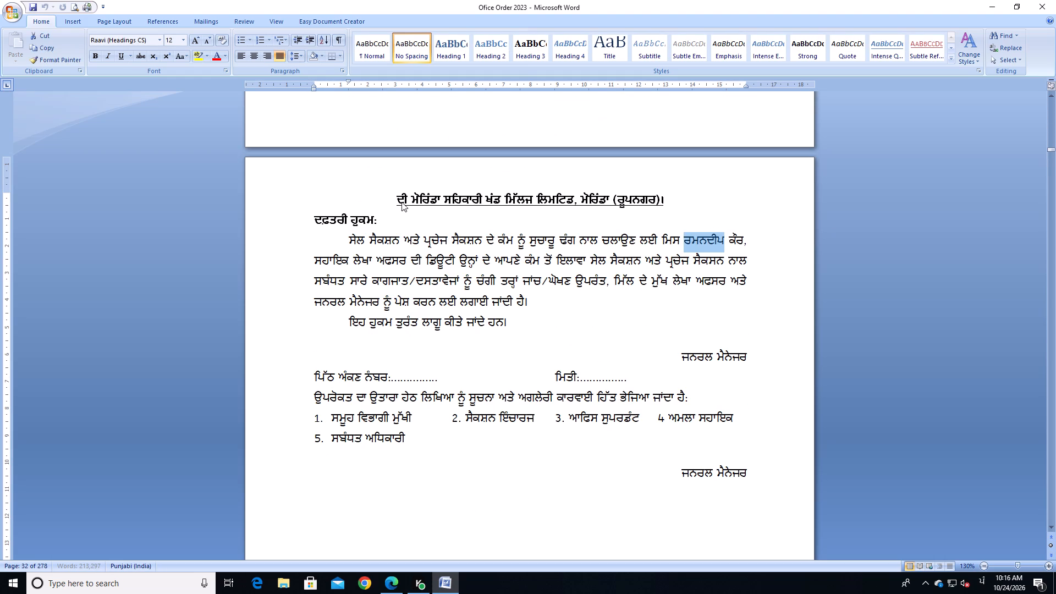
pyautogui.moveTo(402, 202); pyautogui.dragTo(759, 521)
pyautogui.hotkey('ctrl', 'c')
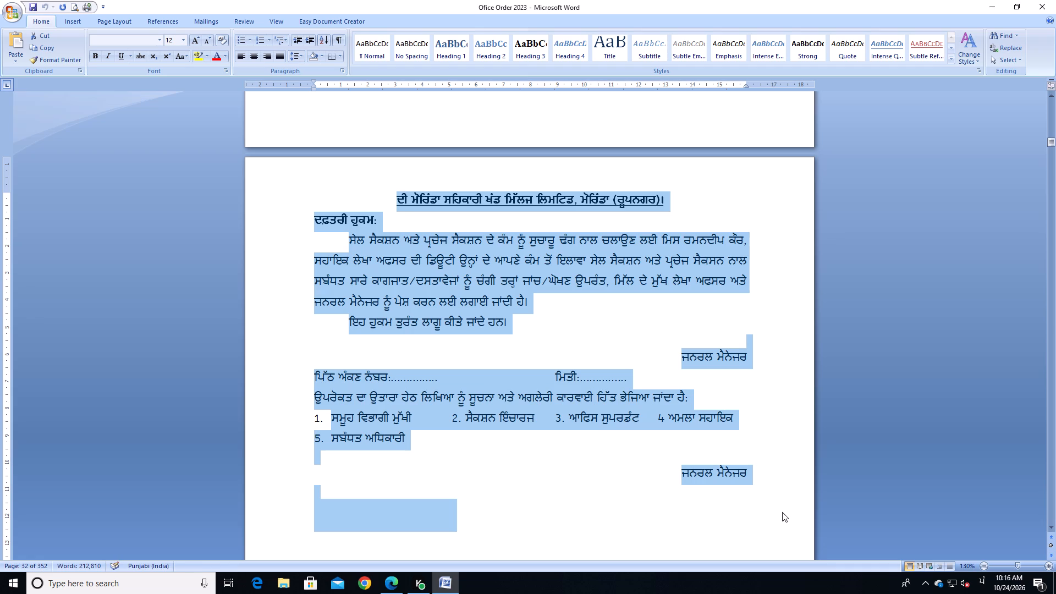
pyautogui.hotkey('ctrl', 'Home')
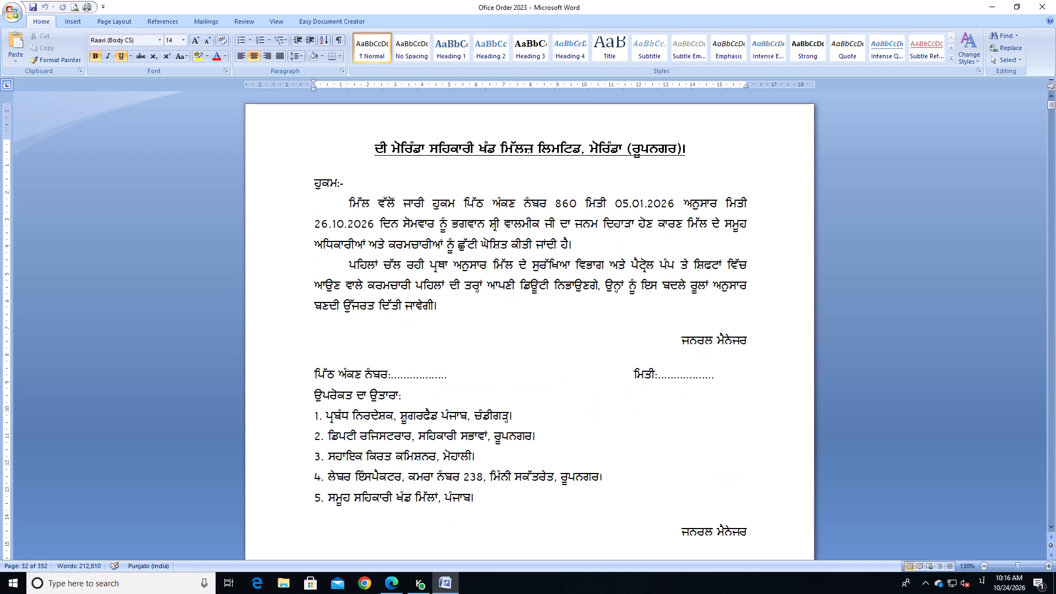
pyautogui.hotkey('ctrl', 'v')
pyautogui.hotkey('ctrl', 'Home')
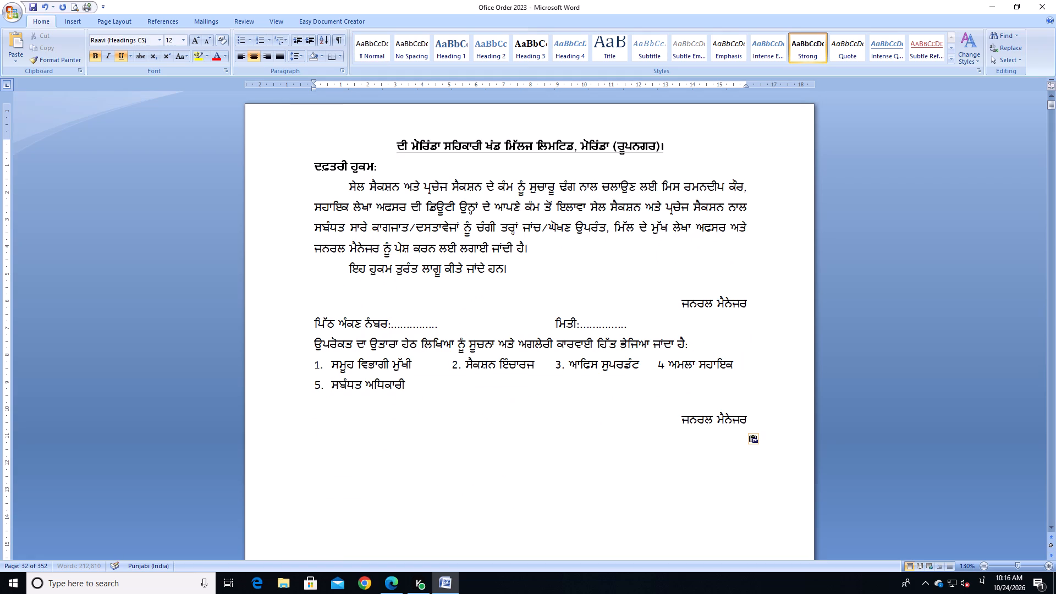
# Insert "ਮਿੱਲ ਵੱਲੋਂ ਦਫਤਰੀ ਹੁਕਮ ਪਿੱਠ ਅੰਕਣ ਨੰਬਰ ........ ਮਿਤੀ...... ਦੀ ਲਗਾਤਾਰਤਾ ਵਿੱਚ" at the start of the pasted order's first paragraph.
pyautogui.click(346, 187)
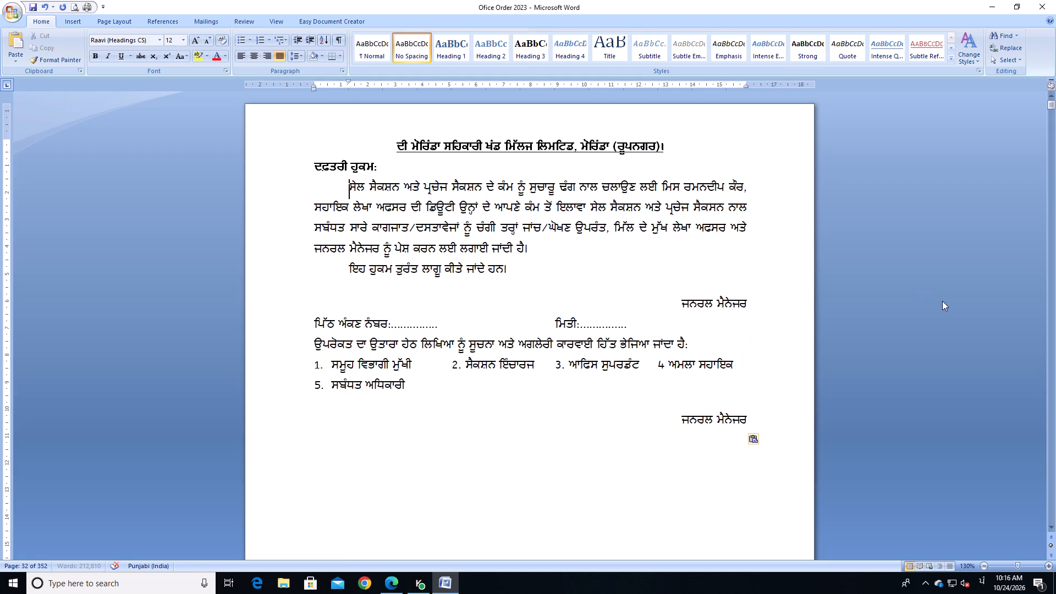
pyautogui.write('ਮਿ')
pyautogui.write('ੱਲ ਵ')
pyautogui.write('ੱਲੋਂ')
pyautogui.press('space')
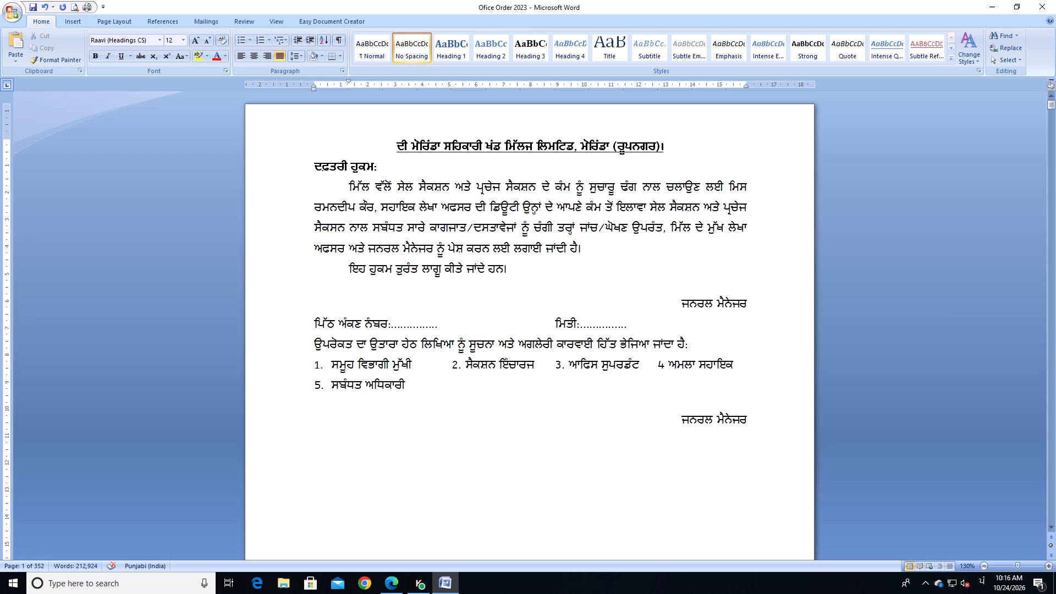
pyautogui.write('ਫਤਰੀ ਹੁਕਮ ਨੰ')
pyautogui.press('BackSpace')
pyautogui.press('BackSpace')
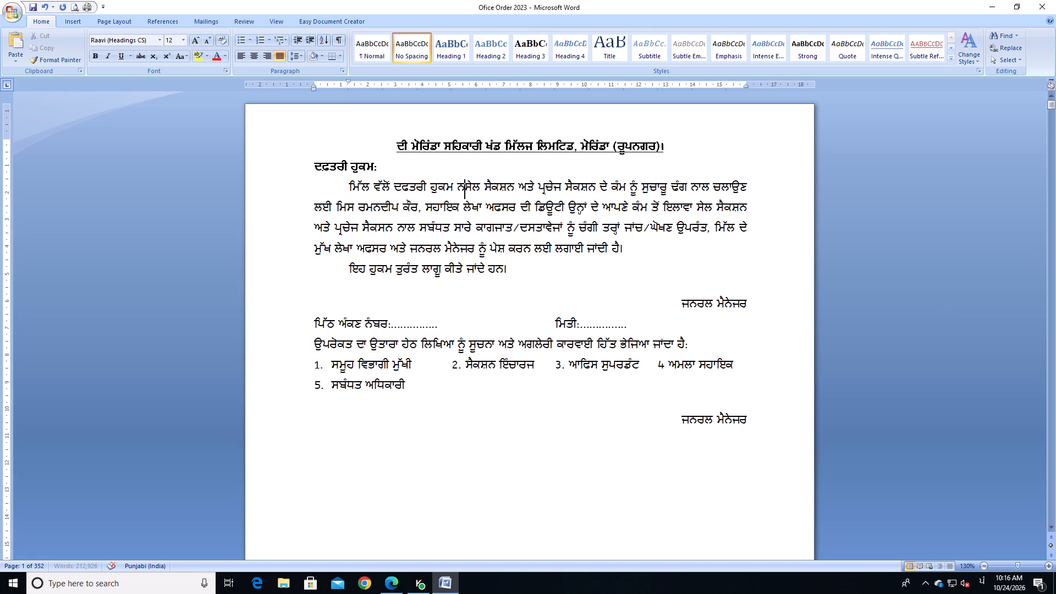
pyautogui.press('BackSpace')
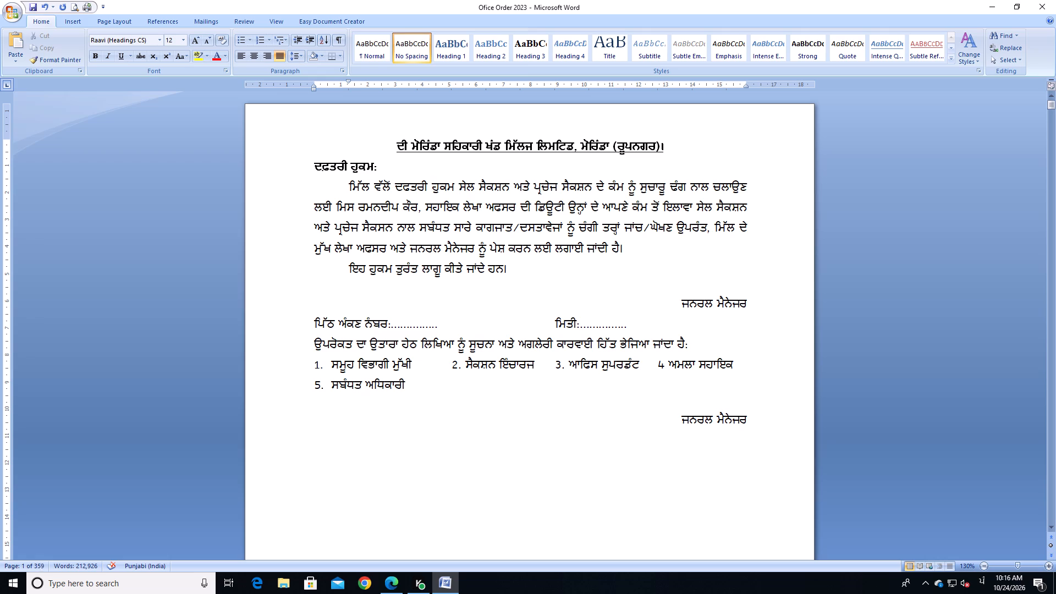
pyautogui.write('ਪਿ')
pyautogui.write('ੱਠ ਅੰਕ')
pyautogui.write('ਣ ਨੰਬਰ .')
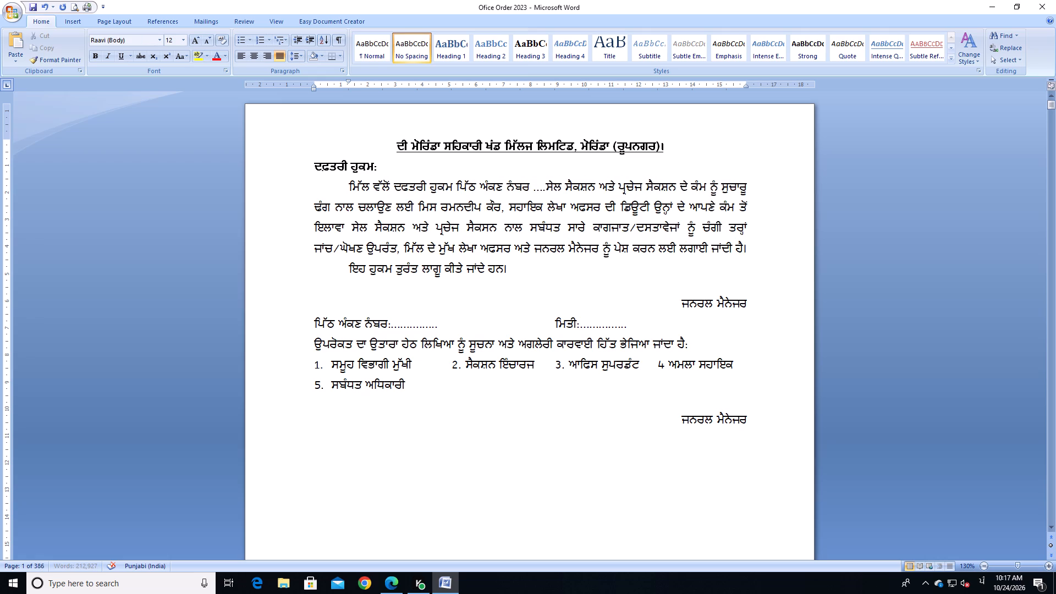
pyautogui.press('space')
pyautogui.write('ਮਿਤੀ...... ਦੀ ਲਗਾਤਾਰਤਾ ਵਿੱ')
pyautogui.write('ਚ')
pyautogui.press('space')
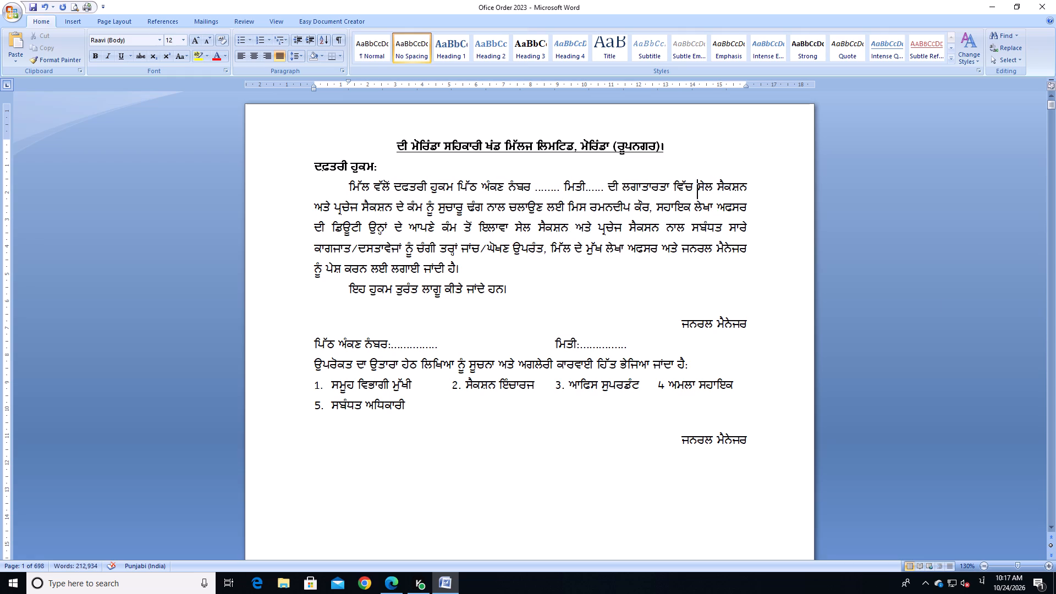
# Split the copied body text from the new opening phrase with three paragraph breaks.
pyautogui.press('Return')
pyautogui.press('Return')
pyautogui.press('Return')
# Continue the opening line with "ਮਿਸ", the officer's name and ", ਸਹਾਇਕ ਲੇਖਾ ਅਫਸਰ ਨੂੰ".
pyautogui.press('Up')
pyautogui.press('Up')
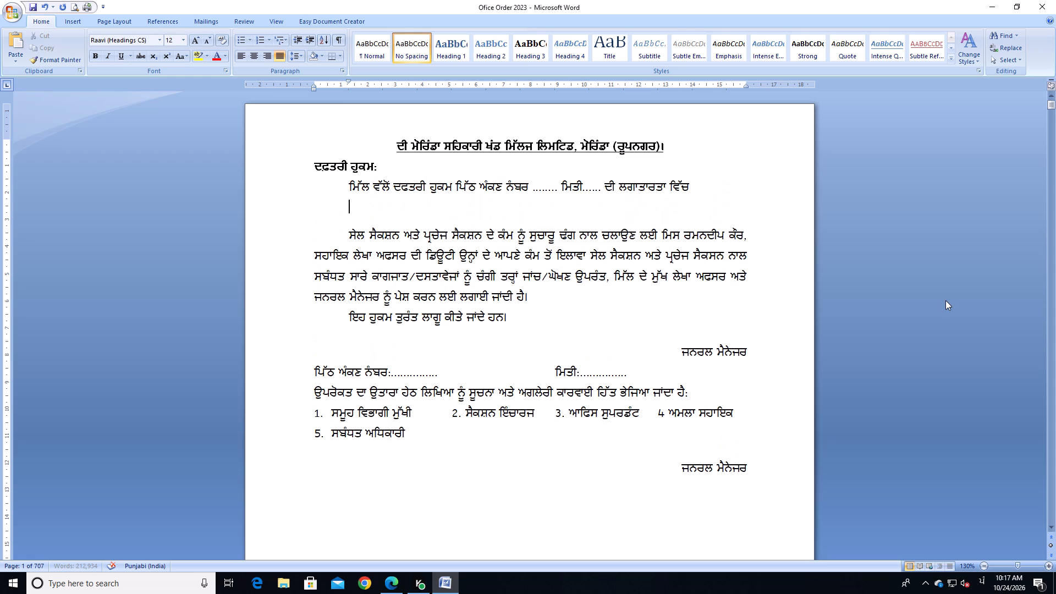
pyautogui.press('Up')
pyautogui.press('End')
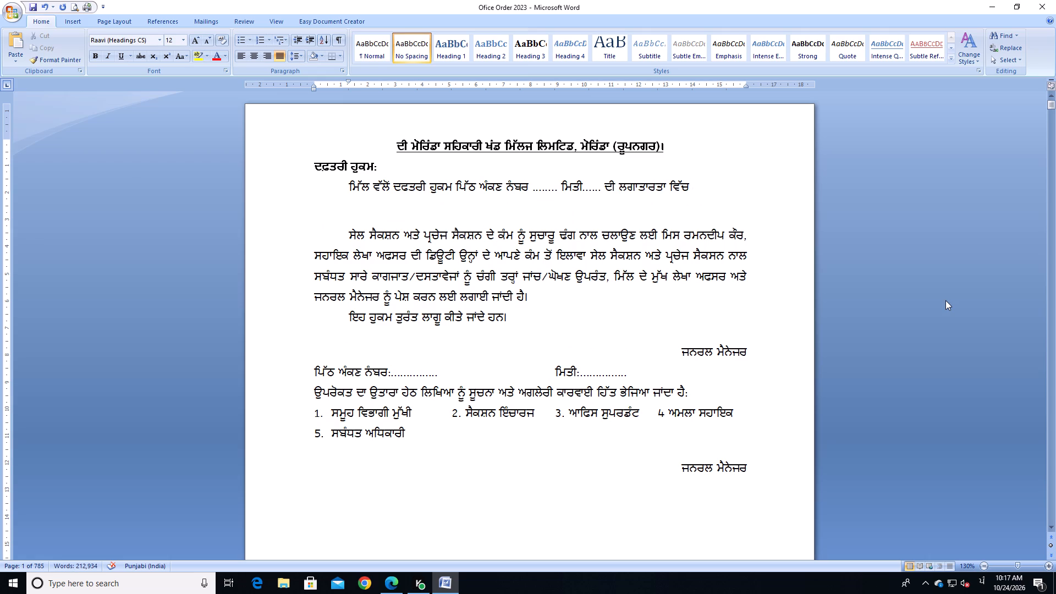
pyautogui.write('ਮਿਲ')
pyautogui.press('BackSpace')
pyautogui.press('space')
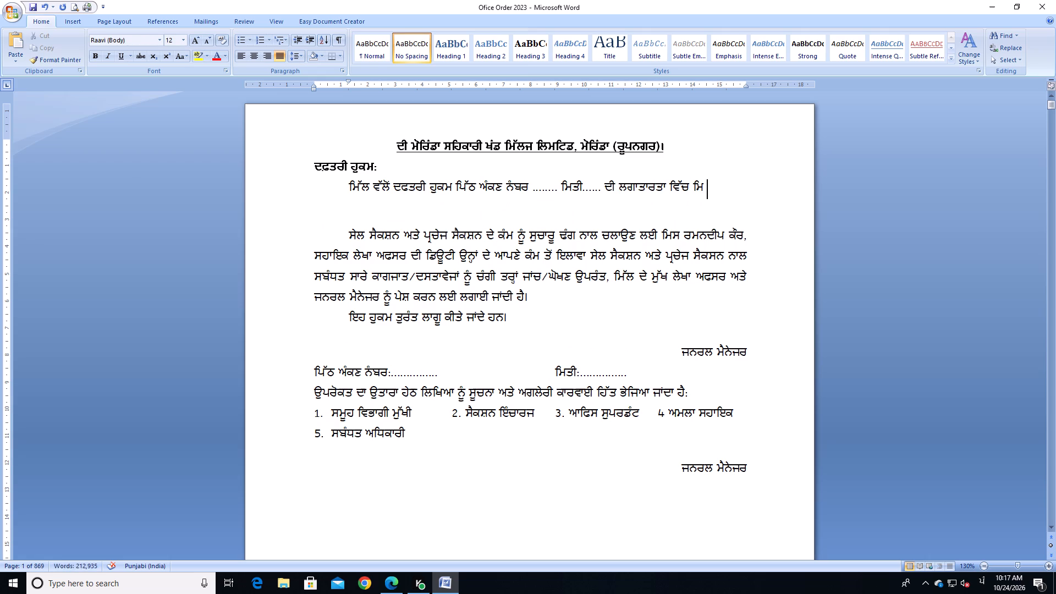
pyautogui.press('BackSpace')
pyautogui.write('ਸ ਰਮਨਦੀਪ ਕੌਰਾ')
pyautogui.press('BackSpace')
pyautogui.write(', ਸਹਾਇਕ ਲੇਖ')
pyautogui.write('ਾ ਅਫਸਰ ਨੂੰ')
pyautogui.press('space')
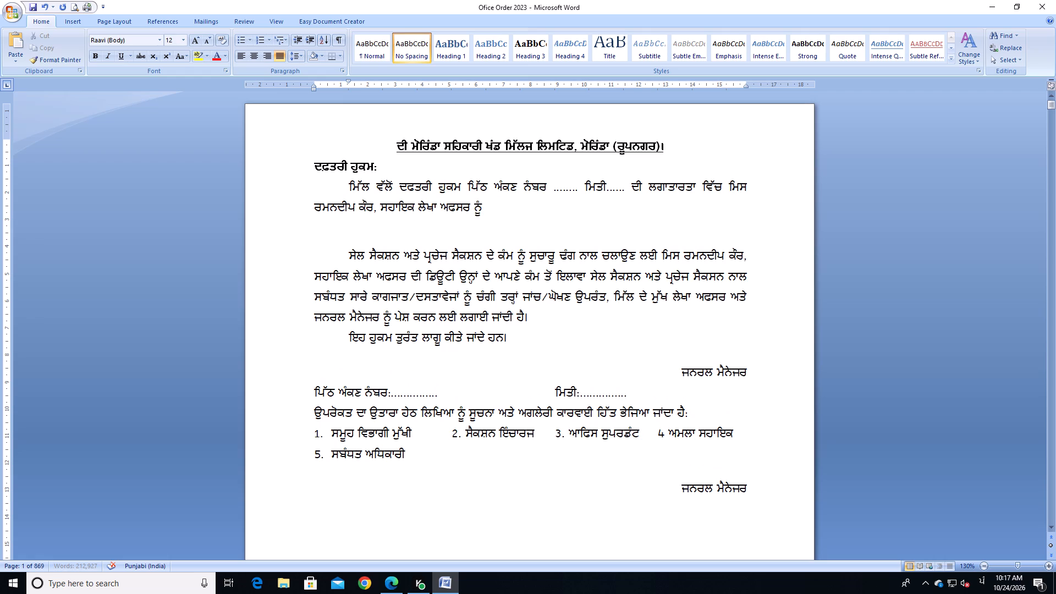
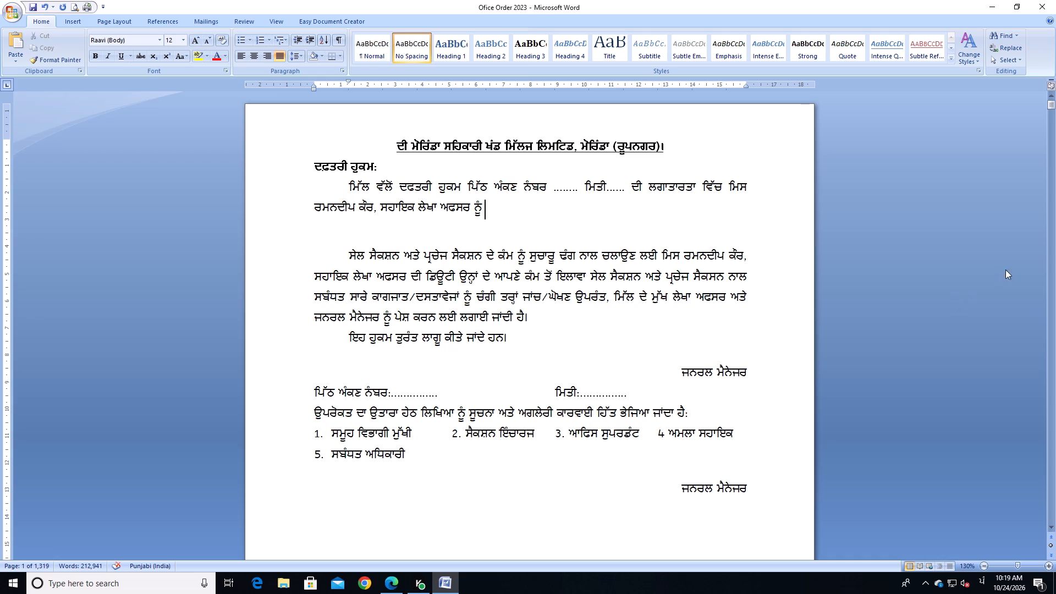
# Replace the dotted endorsement-number placeholder after "ਨੰਬਰ" in the opening paragraph with "536-40".
pyautogui.click(554, 188)
pyautogui.write('536')
pyautogui.press('-')
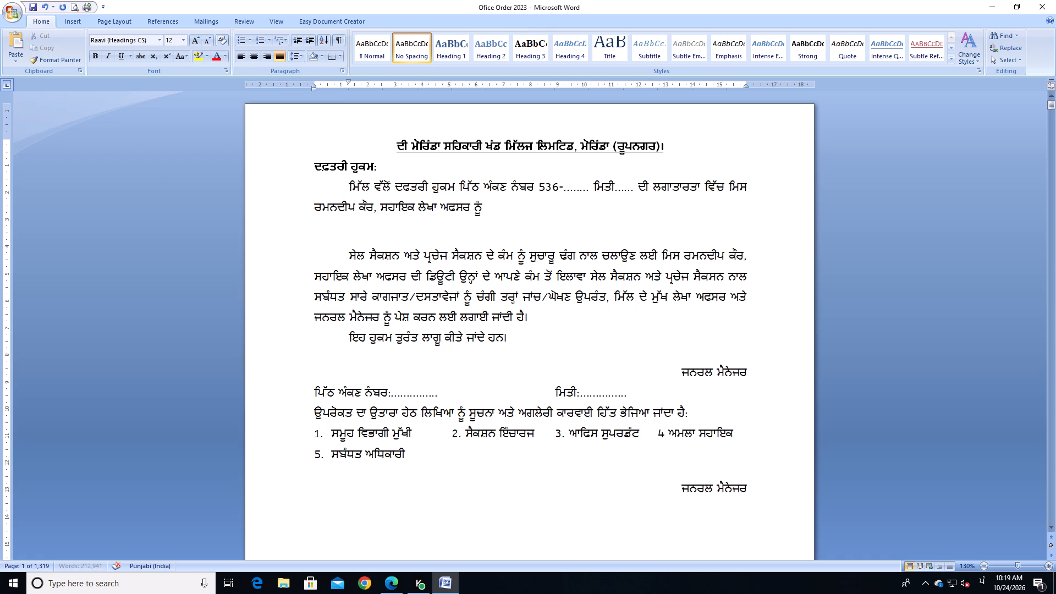
pyautogui.write('40')
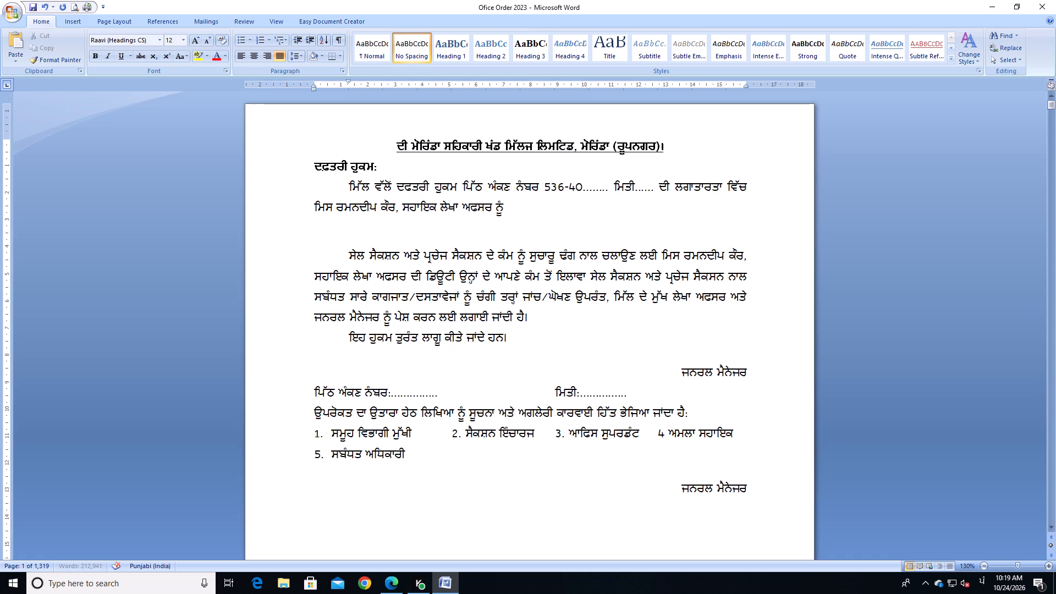
pyautogui.press('Delete')
pyautogui.press('Delete')
pyautogui.press('Delete')
pyautogui.press('Delete')
pyautogui.press('Delete')
pyautogui.press('Delete')
pyautogui.press('Delete')
pyautogui.press('Delete')
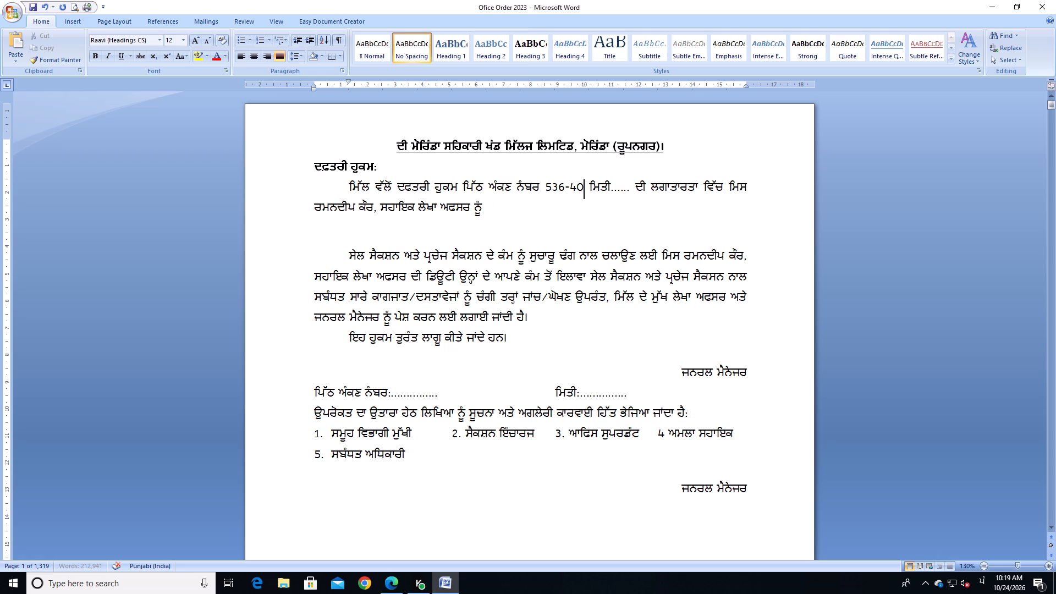
# Replace the dotted date placeholder after "ਮਿਤੀ" in the opening paragraph with "28.08.2026", separated by a space.
pyautogui.press('Right')
pyautogui.press('Right')
pyautogui.press('Right')
pyautogui.press('space')
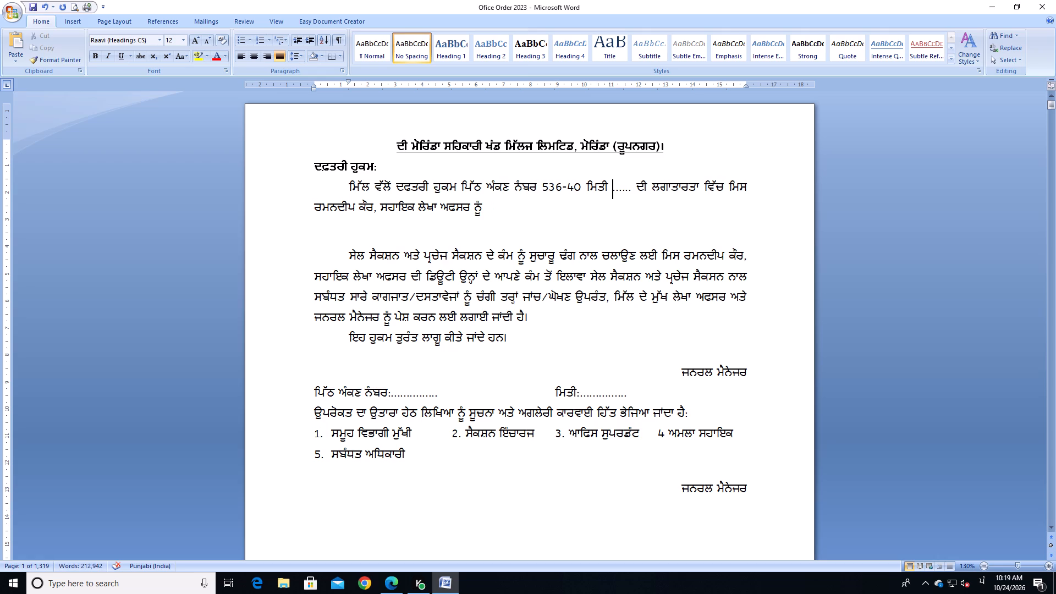
pyautogui.write('28.08.202')
pyautogui.press('6')
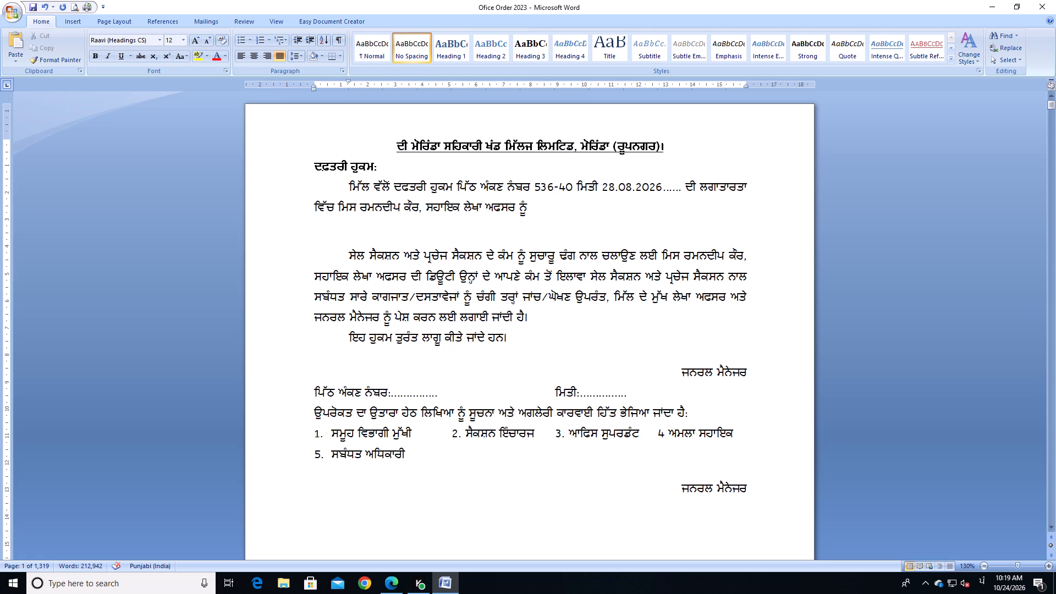
pyautogui.press('Delete')
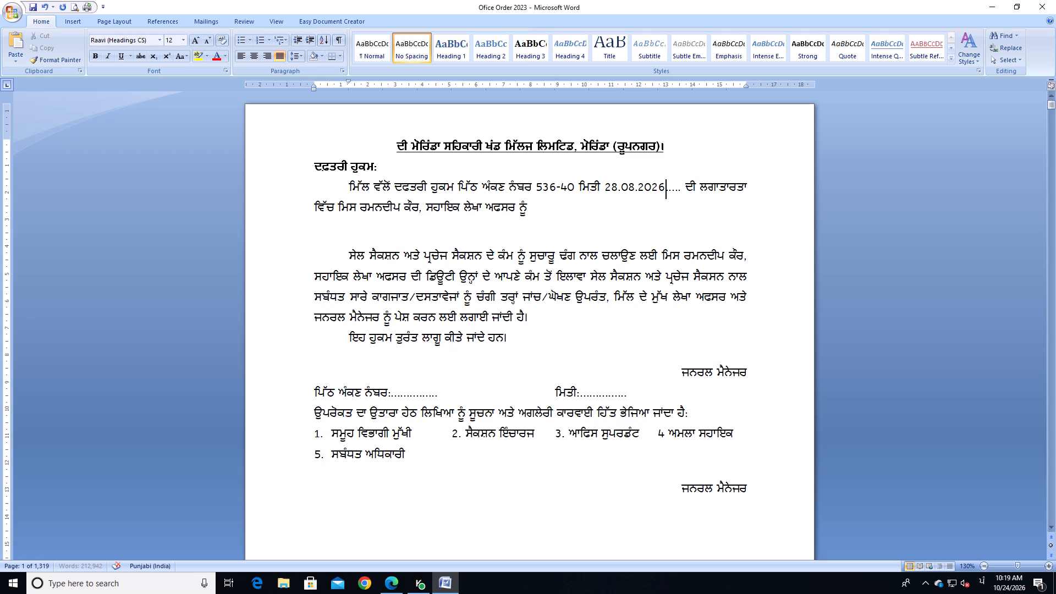
pyautogui.press('Delete')
pyautogui.press('Delete')
pyautogui.press('Delete')
pyautogui.press('Delete')
pyautogui.press('Delete')
# Continue the opening paragraph after "ਸਹਾਇਕ ਲੇਖਾ ਅਫਸਰ ਨੂੰ" with "ਪ੍ਰਚੇਜ ਸ਼ਾਖਾ ਨਾਲ ਸਬੰਧਤ ਕੰਮਾਂ".
pyautogui.press('Down')
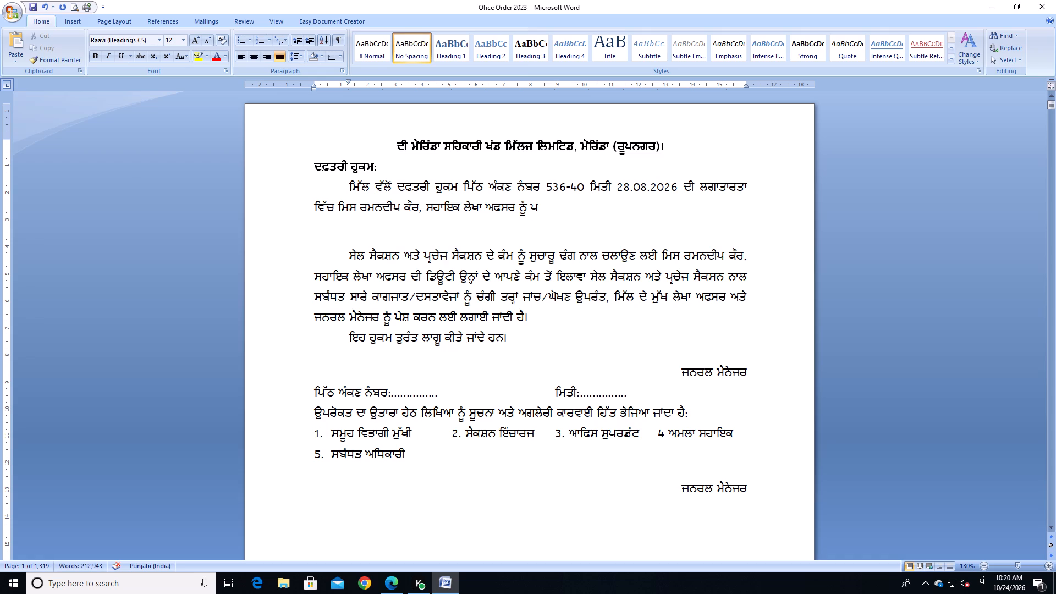
pyautogui.write('3ਟੇ')
pyautogui.press('BackSpace')
pyautogui.press('BackSpace')
pyautogui.write('ਚੇ')
pyautogui.write('ਝ')
pyautogui.press('space')
pyautogui.press('BackSpace')
pyautogui.press('BackSpace')
pyautogui.write('ਜ')
pyautogui.press('space')
pyautogui.write('ਸ਼ਾਖਾ ਨਾਲ ਸਬੰ')
pyautogui.press('super+o')
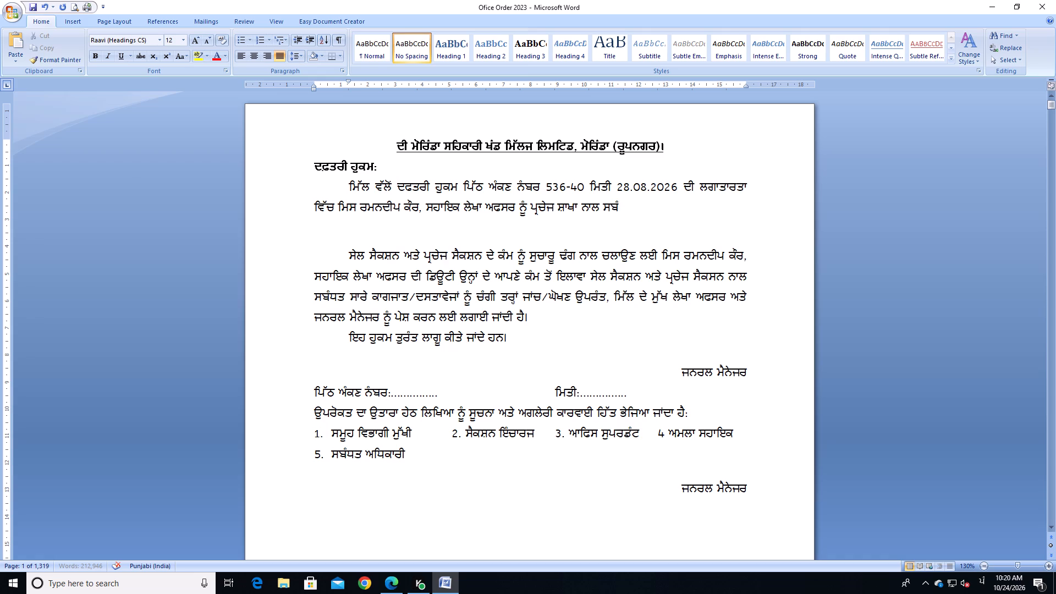
pyautogui.write('ਧਤ ਸ')
pyautogui.press('BackSpace')
pyautogui.write('ਕੰਮਾਂ')
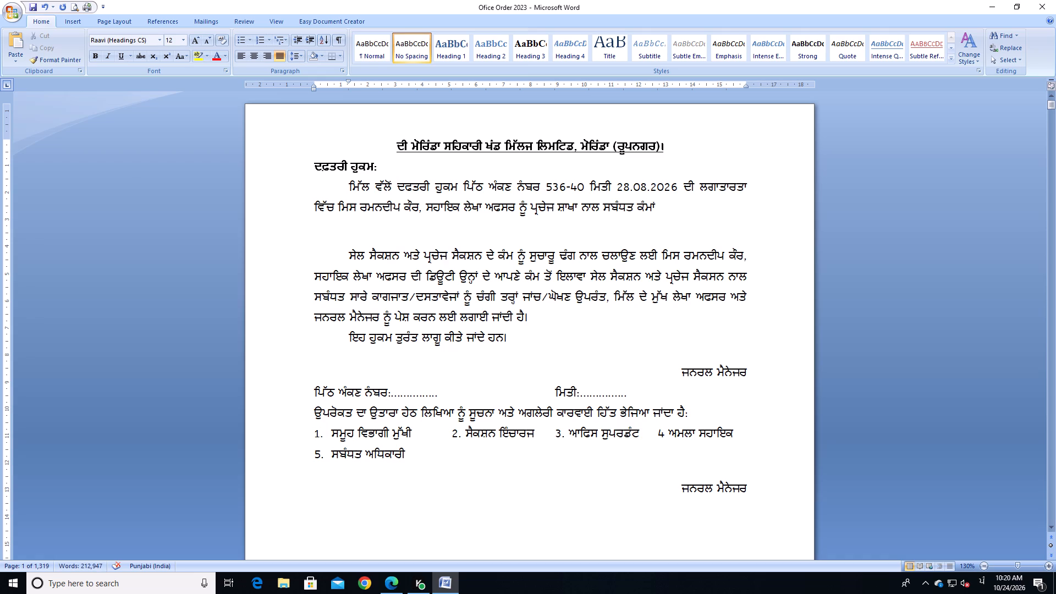
# Insert the word "ਸਾਰੇ" between "ਸਬੰਧਤ" and "ਕੰਮਾਂ" in the opening paragraph.
pyautogui.press('Left')
pyautogui.press('Left')
pyautogui.press('Left')
pyautogui.press('Left')
pyautogui.press('Left')
pyautogui.press('Left')
pyautogui.press('Left')
pyautogui.press('Left')
pyautogui.press('Left')
pyautogui.press('Left')
pyautogui.press('Left')
pyautogui.press('Left')
pyautogui.press('Right')
pyautogui.press('Right')
pyautogui.press('Right')
pyautogui.press('Right')
pyautogui.press('Right')
pyautogui.press('Right')
pyautogui.press('Right')
pyautogui.press('Right')
pyautogui.press('Right')
pyautogui.press('space')
pyautogui.write('ਸਾਰੇ')
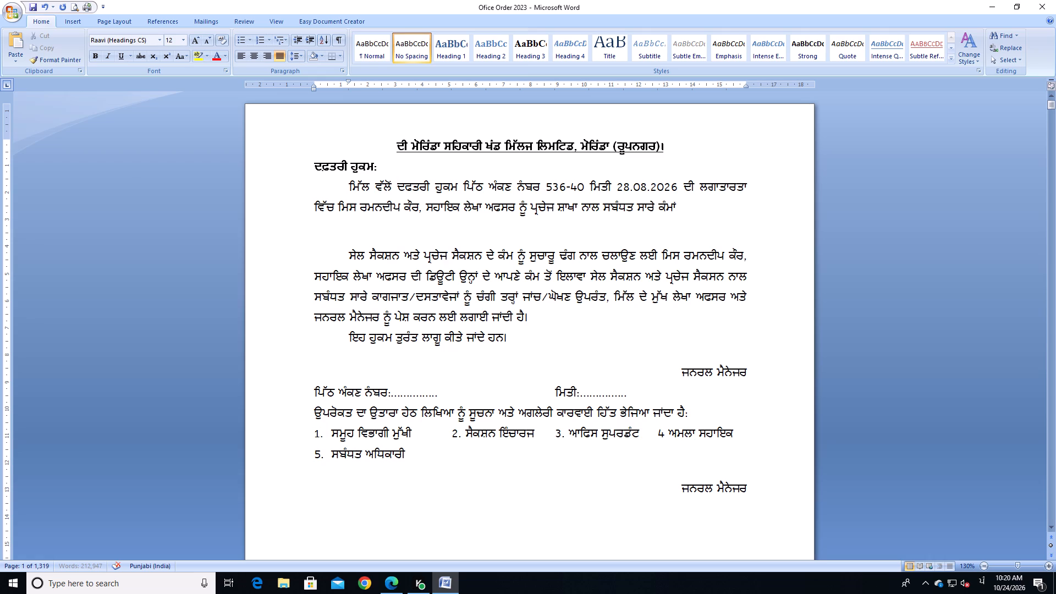
pyautogui.press('space')
pyautogui.press('Delete')
# Continue the sentence after "ਸਾਰੇ ਕੰਮਾਂ" with "ਨੂੰ ਕਰਨ ਲਈ ਪਾਬੰਦ ਕੀਤਾ ਜਾਂਦਾ ਹੈ".
pyautogui.press('End')
pyautogui.press('BackSpace')
pyautogui.press('BackSpace')
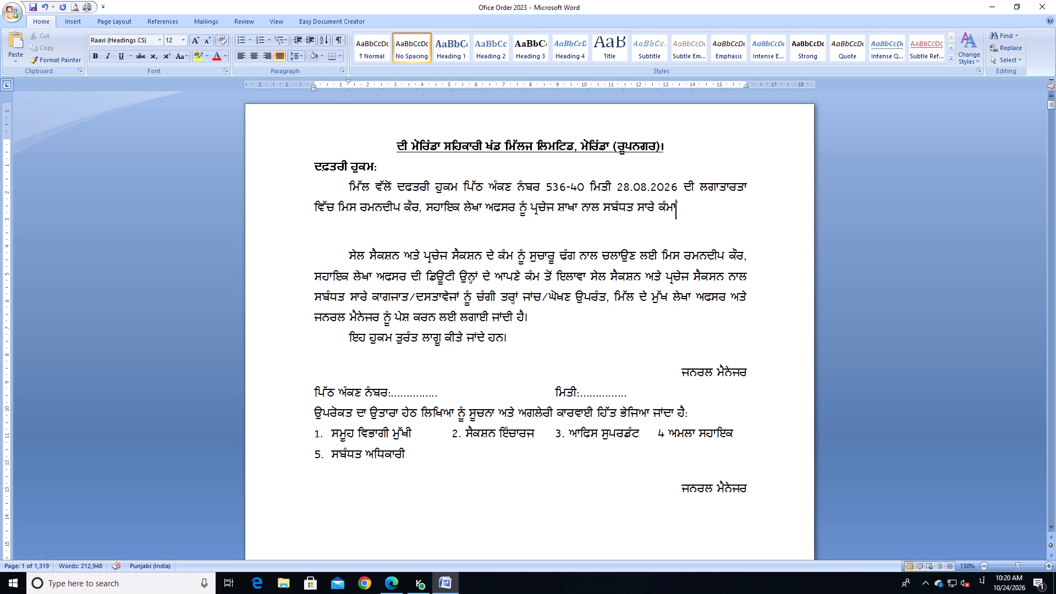
pyautogui.press('BackSpace')
pyautogui.write('ਂ')
pyautogui.press('space')
pyautogui.write('ਨੂੰ ਕਰਮ ਲ')
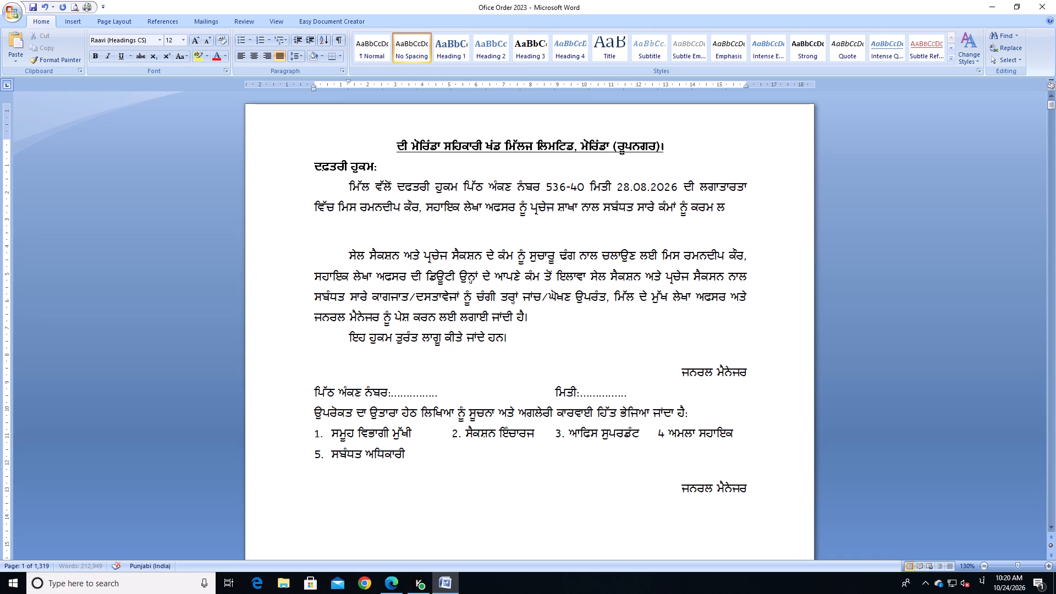
pyautogui.press('BackSpace')
pyautogui.press('BackSpace')
pyautogui.press('BackSpace')
pyautogui.write('ਨ ਲਈ ਪਾਬੰਦ ਕੀਤਾ')
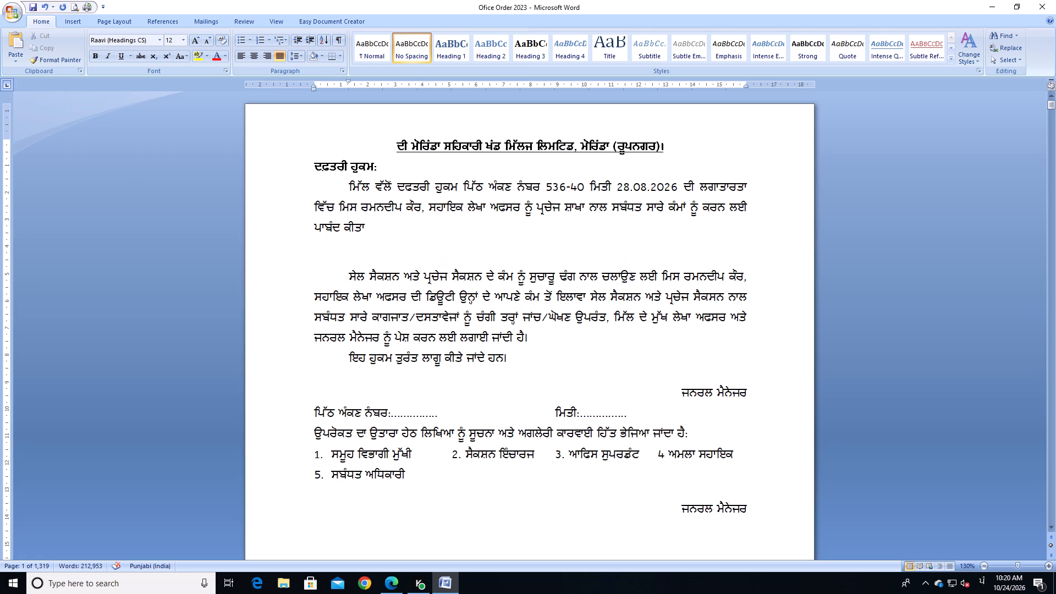
pyautogui.press('space')
pyautogui.write('ਦਾਂ')
pyautogui.press('BackSpace')
pyautogui.press('BackSpace')
pyautogui.press('BackSpace')
pyautogui.write('ਜਡ')
pyautogui.press('BackSpace')
pyautogui.write('ਾਂਦਾ ਹੈ')
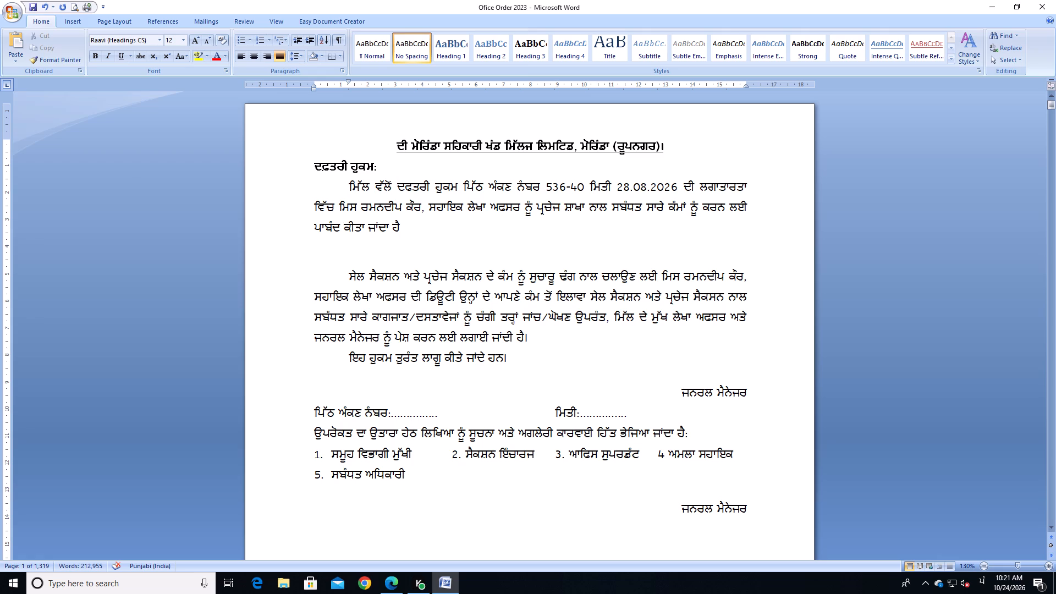
# End the sentence with "।" and start a new one reading "ਅਧਿਕਾਰੀ ਨੂੰ ਲਿਖਿਆ ਜਾਂਦਾ ਹੈ ਕਿ ਉਹ".
pyautogui.write('। ਅਧਾਕ')
pyautogui.press('BackSpace')
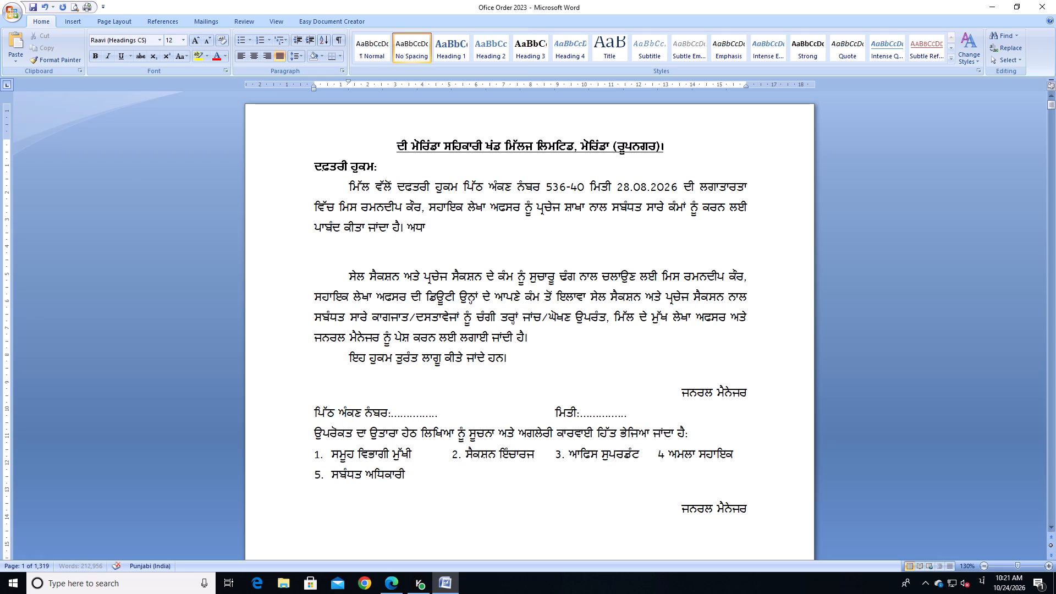
pyautogui.press('BackSpace')
pyautogui.write('ਿਕਾਰੀ ਨੂੰ ਲਿਖਿਆ ਜਾਂਦਾ ਹੈ ਕਿ')
pyautogui.press('space')
pyautogui.write('ਉਹ')
pyautogui.press('space')
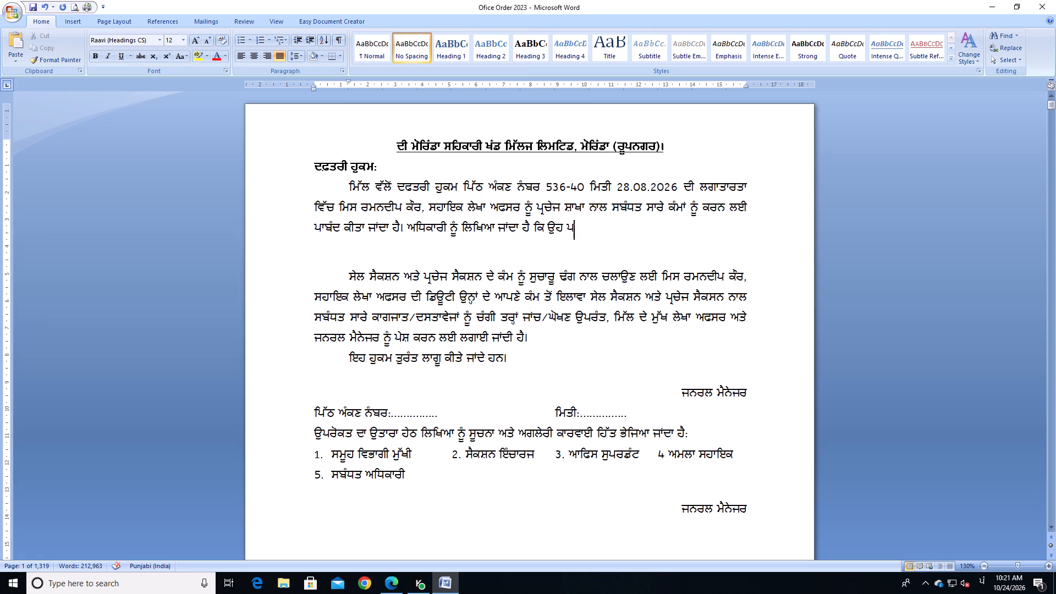
# Continue the new sentence after "ਕਿ ਉਹ" with "ਮਿੱਲ ਦੀ ਰਿਪੇਅਰ ਅਤੇ ਮੈਨਟੀਨੈਂਸ ਲਈ".
pyautogui.press('BackSpace')
pyautogui.write('ਮਿ')
pyautogui.write('ੱਲ')
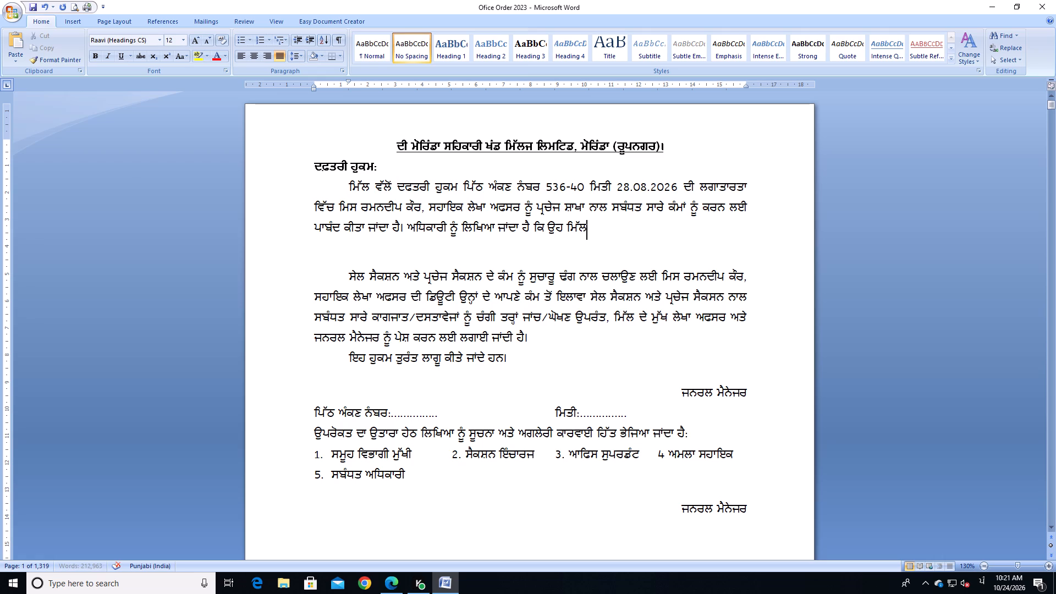
pyautogui.press('space')
pyautogui.write('ਦੀ ਰਿਪੇਅਰ ਆ')
pyautogui.press('BackSpace')
pyautogui.write('ਅਤੇ ਮੈਨੂਟ')
pyautogui.press('BackSpace')
pyautogui.press('BackSpace')
pyautogui.write('ਟੀਨੈਂਸ ਲਈ')
pyautogui.press('space')
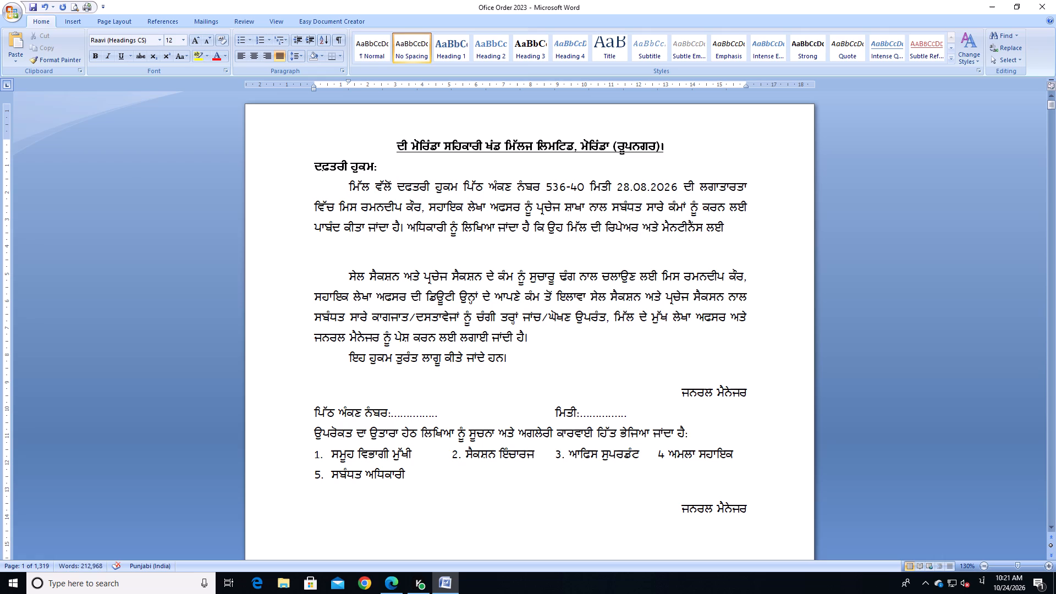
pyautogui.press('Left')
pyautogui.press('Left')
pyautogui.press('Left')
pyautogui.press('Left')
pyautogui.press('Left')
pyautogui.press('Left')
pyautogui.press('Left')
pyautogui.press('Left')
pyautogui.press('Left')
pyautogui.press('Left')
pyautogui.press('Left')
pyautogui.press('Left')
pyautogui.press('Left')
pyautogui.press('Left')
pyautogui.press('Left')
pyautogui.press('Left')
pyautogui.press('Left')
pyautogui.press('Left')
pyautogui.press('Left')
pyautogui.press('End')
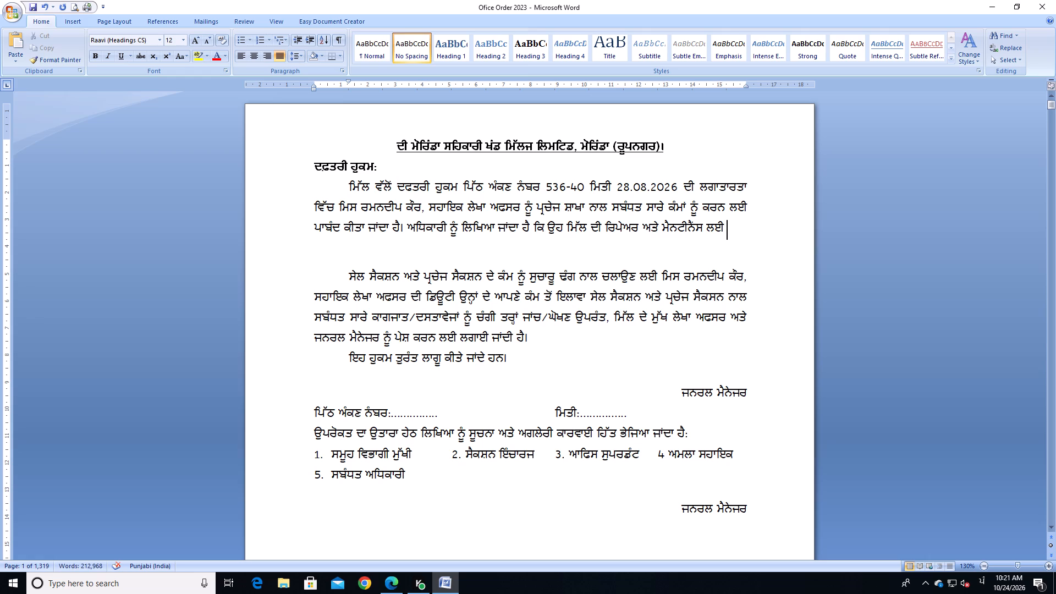
# Continue the sentence after "ਮੈਨਟੀਨੈਂਸ ਲਈ" with "ਤਿਆਰ ਕੀਤੇ ਜਾਣ ਵਾਲੇ ਆਰਡਰ".
pyautogui.write('ਤਿਆਰ ਕੀਤੇ ਜਾਣ ਵਲਾ')
pyautogui.press('BackSpace')
pyautogui.press('BackSpace')
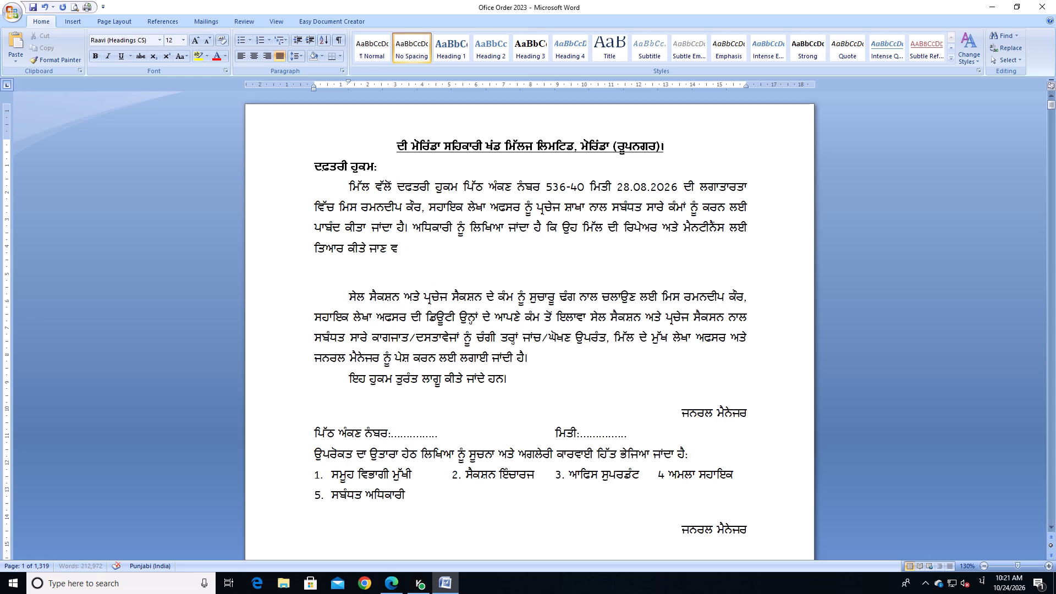
pyautogui.write('ਾਲੇ ਆਰਡਰ')
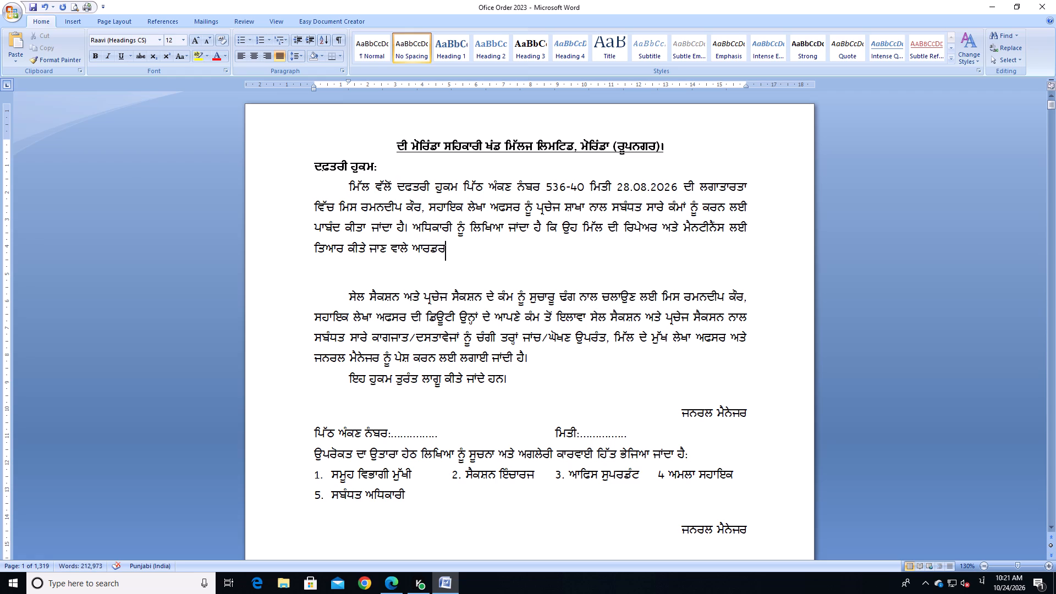
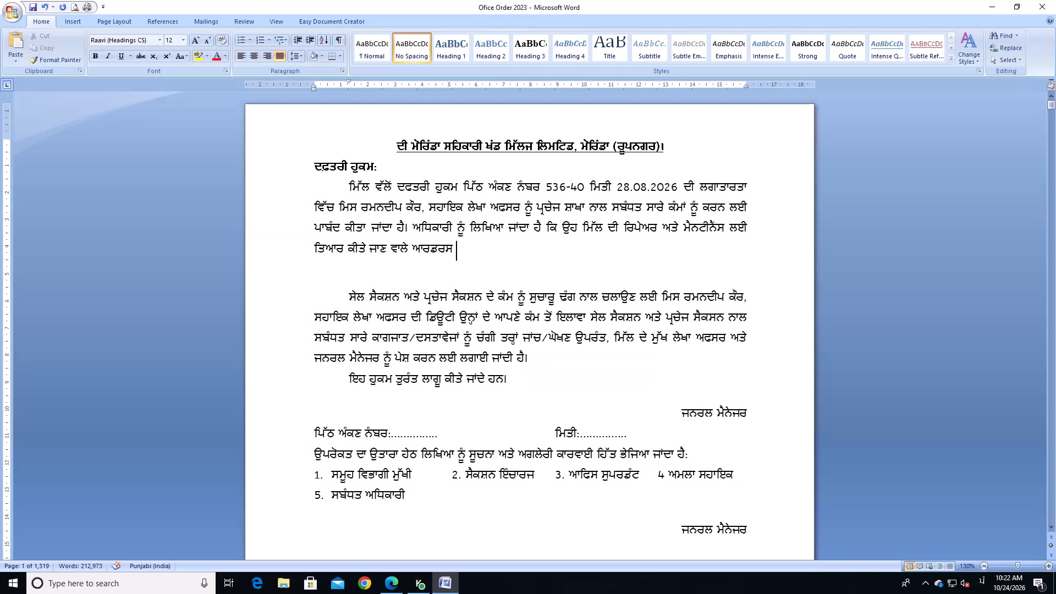
# Correct the last word to "ਆਰਡਰਾਂ" and follow it with a comma, a space and "ਟੈਂਡਰਾ".
pyautogui.press('BackSpace')
pyautogui.write(', ਟੈਂ')
pyautogui.press('BackSpace')
pyautogui.press('BackSpace')
pyautogui.press('BackSpace')
pyautogui.press('BackSpace')
pyautogui.press('BackSpace')
pyautogui.write('ਾਂ')
pyautogui.press('space')
pyautogui.press('BackSpace')
pyautogui.write(',ਟੈਂਡਰਾ')
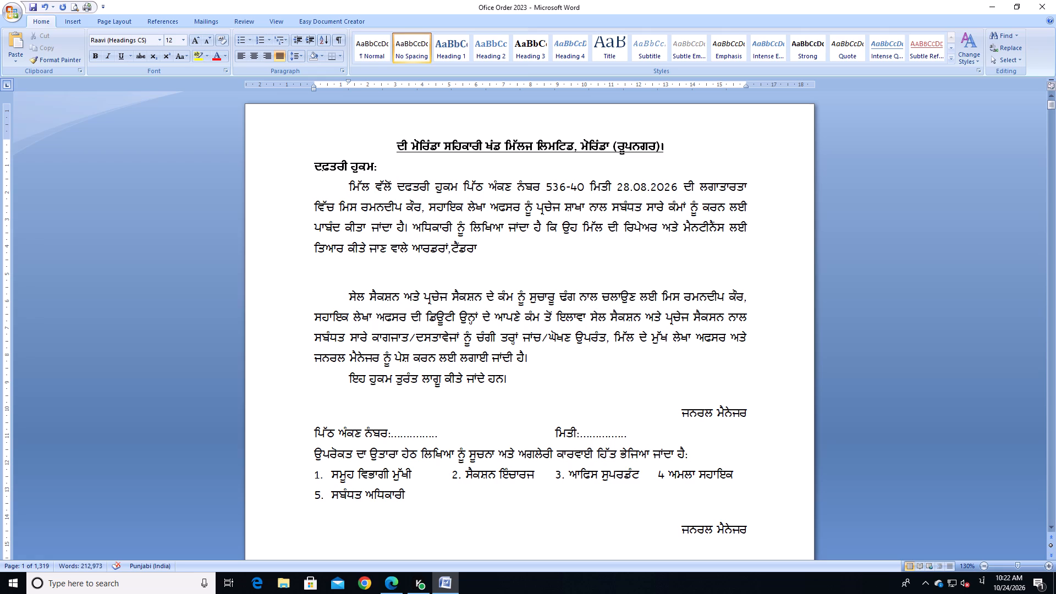
pyautogui.press('Left')
pyautogui.press('Left')
pyautogui.press('Left')
pyautogui.press('space')
pyautogui.press('End')
# Complete the word as "ਟੈਂਡਰਾਂ" and continue the sentence with "ਨੂੰ ਆਪਣੀ ਨਿਗਰਾਨੀ ਵਿੱਚ ਤਿਆਰ ਕਰਵਾਉਣਗੇ ਅਤੇ".
pyautogui.write('ਂ ਨੂੰ ਆਪਣਾੀ ਨਿਗਰਾਨੀ ਵਿੱਚ ਤਿਆਰ ਕਰਵਾ')
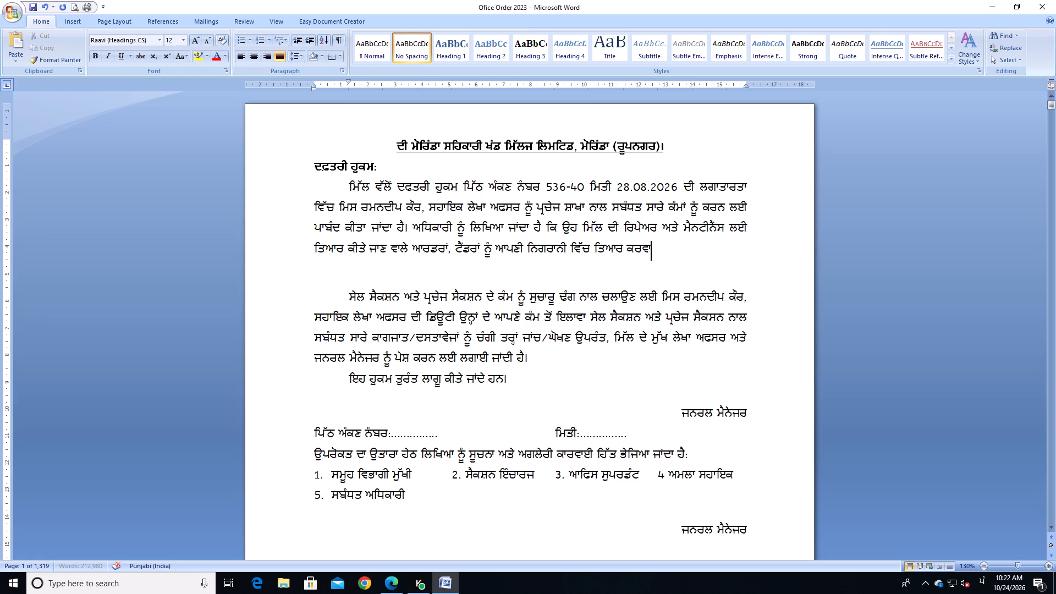
pyautogui.write('ਉਣ')
pyautogui.write('ਗੇ')
pyautogui.press('space')
pyautogui.write('ਅਤੇ')
pyautogui.press('space')
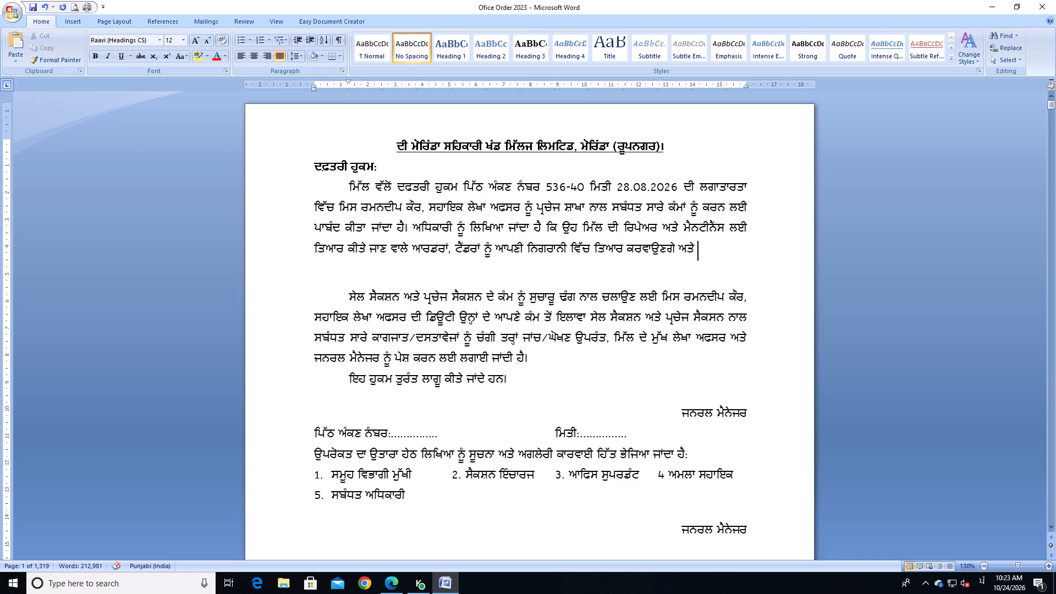
# Select the paragraph break and empty line between "ਕਰਵਾਉਣਗੇ ਅਤੇ" and the old paragraph.
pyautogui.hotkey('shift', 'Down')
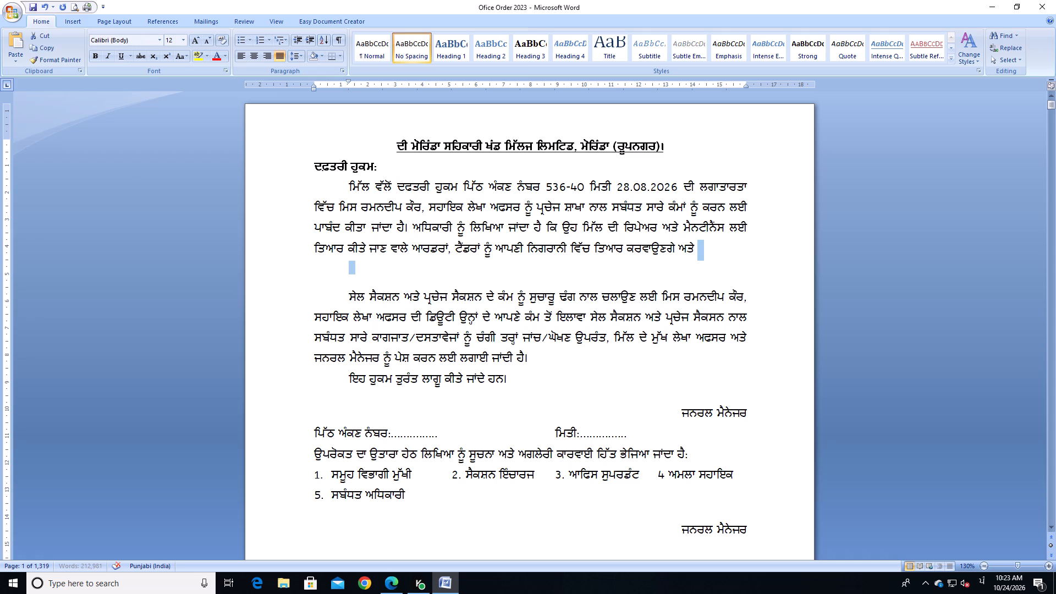
# Extend the selection through the old paragraph's second line, ending at "ਪ੍ਰਚੇਜ ਸੈਕਸਨ ਨਾਲ", and delete it.
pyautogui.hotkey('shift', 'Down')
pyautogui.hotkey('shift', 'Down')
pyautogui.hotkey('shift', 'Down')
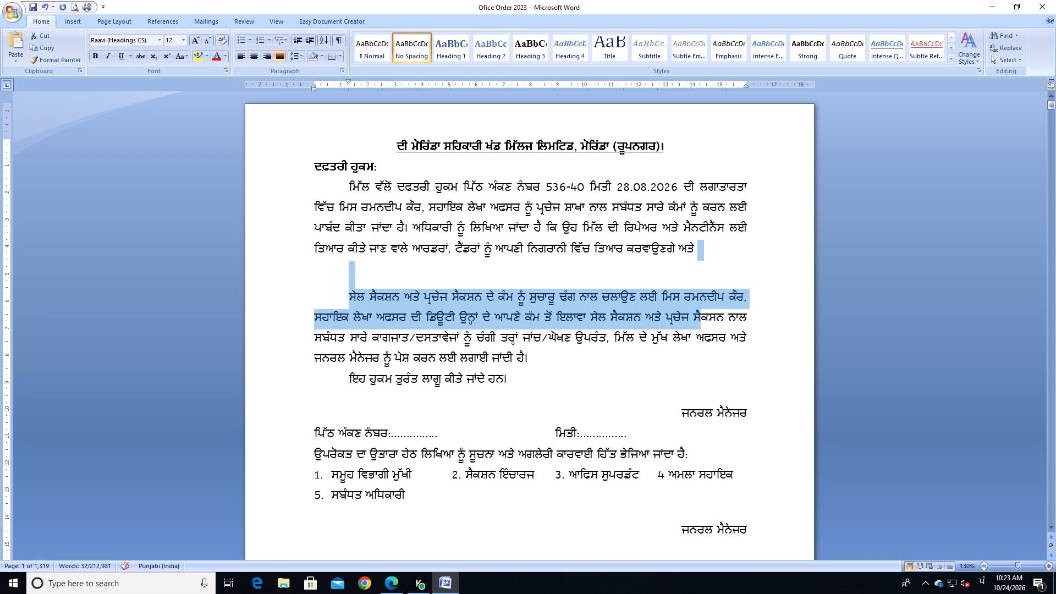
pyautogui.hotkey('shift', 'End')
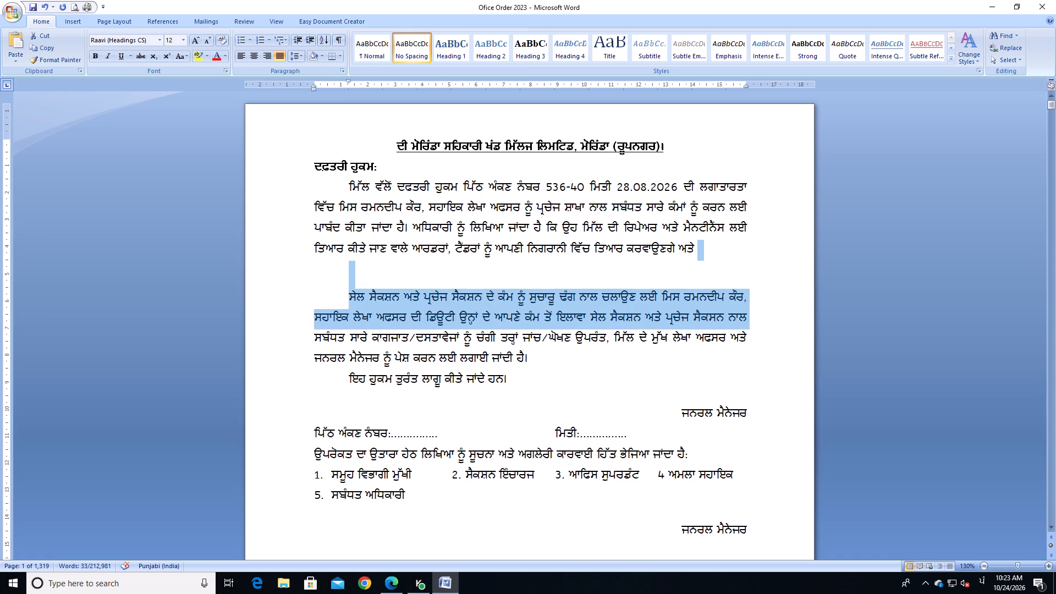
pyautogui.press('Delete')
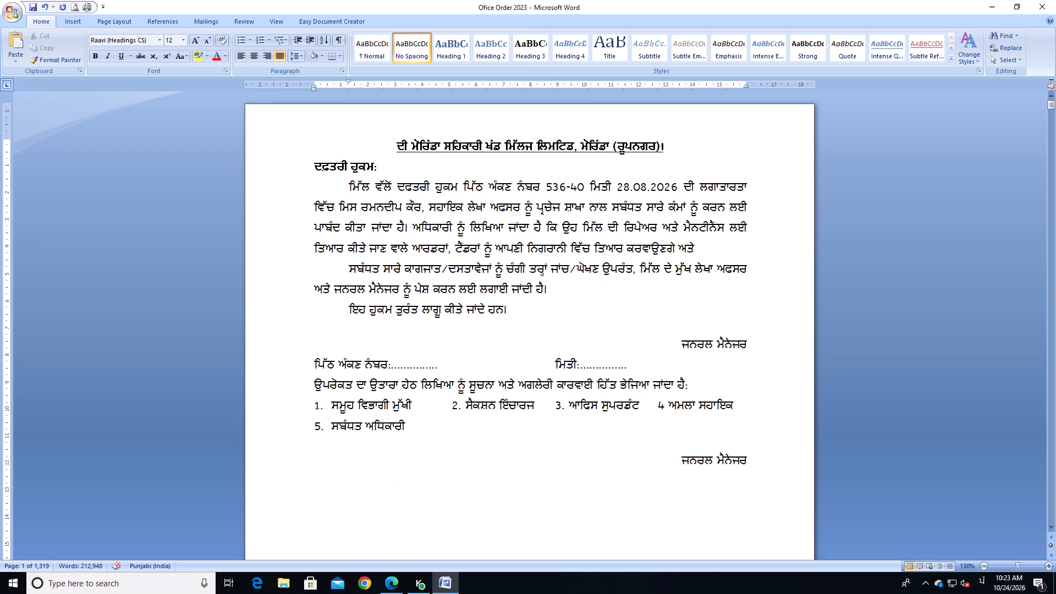
# Remove the paragraph break and the word "ਸਬੰਧਤ" so that "ਕਰਵਾਉਣਗੇ ਅਤੇ" runs straight into "ਸਾਰੇ ਕਾਗਜਾਤ".
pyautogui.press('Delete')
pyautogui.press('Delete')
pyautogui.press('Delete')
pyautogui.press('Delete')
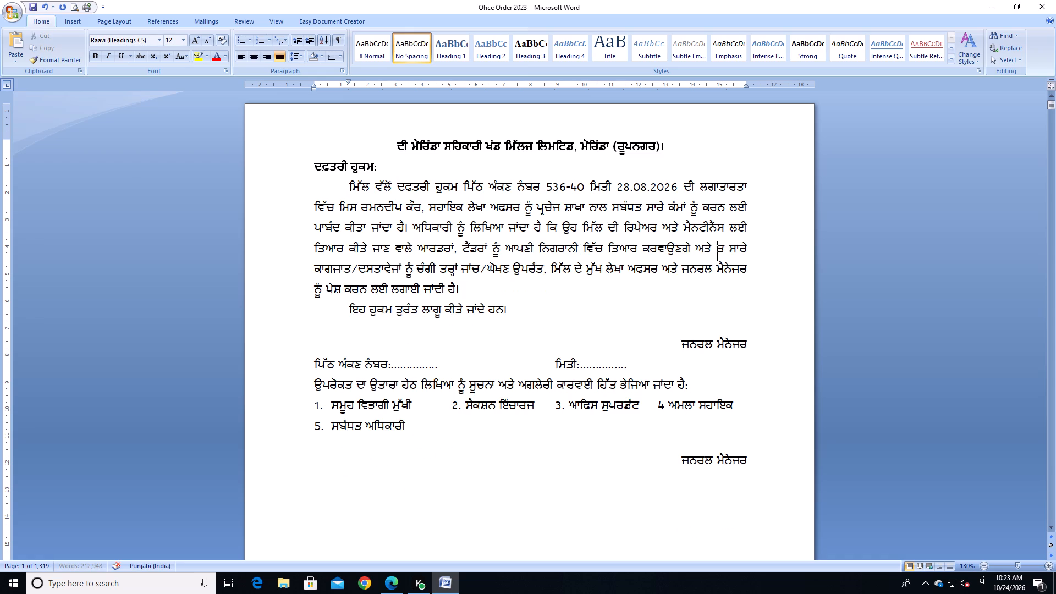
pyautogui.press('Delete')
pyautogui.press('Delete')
# Change "ਕਰਨ" to "ਕਰਨਗੇ" after "ਨੂੰ ਪੇਸ਼" in the last line of the joined paragraph.
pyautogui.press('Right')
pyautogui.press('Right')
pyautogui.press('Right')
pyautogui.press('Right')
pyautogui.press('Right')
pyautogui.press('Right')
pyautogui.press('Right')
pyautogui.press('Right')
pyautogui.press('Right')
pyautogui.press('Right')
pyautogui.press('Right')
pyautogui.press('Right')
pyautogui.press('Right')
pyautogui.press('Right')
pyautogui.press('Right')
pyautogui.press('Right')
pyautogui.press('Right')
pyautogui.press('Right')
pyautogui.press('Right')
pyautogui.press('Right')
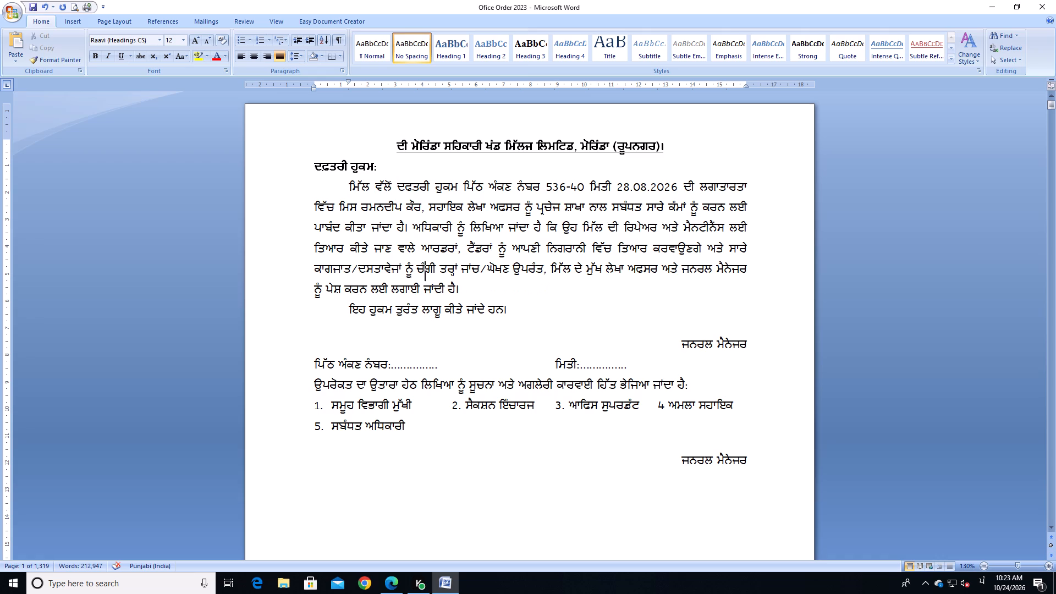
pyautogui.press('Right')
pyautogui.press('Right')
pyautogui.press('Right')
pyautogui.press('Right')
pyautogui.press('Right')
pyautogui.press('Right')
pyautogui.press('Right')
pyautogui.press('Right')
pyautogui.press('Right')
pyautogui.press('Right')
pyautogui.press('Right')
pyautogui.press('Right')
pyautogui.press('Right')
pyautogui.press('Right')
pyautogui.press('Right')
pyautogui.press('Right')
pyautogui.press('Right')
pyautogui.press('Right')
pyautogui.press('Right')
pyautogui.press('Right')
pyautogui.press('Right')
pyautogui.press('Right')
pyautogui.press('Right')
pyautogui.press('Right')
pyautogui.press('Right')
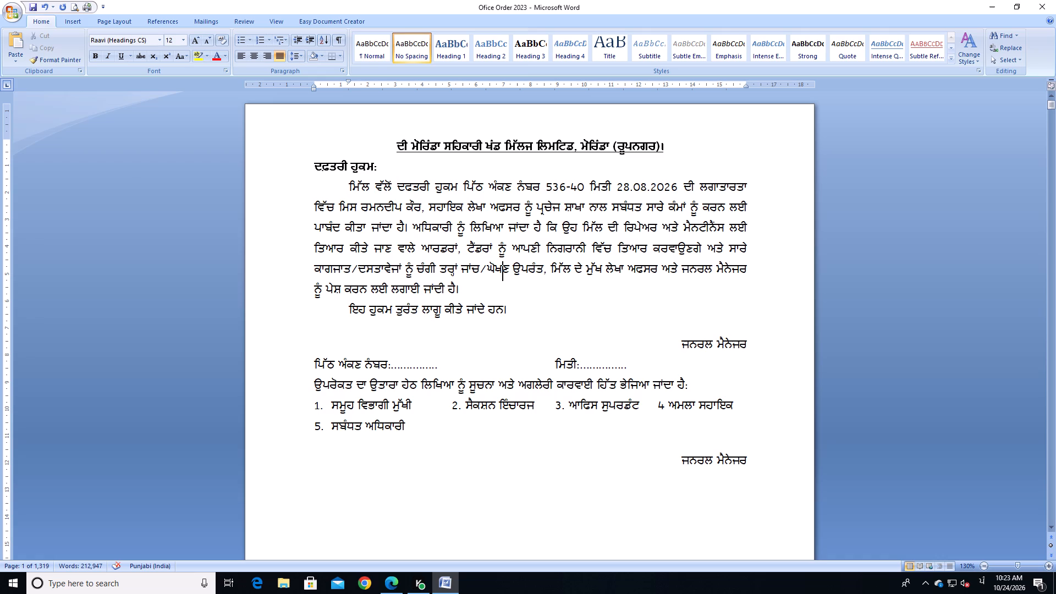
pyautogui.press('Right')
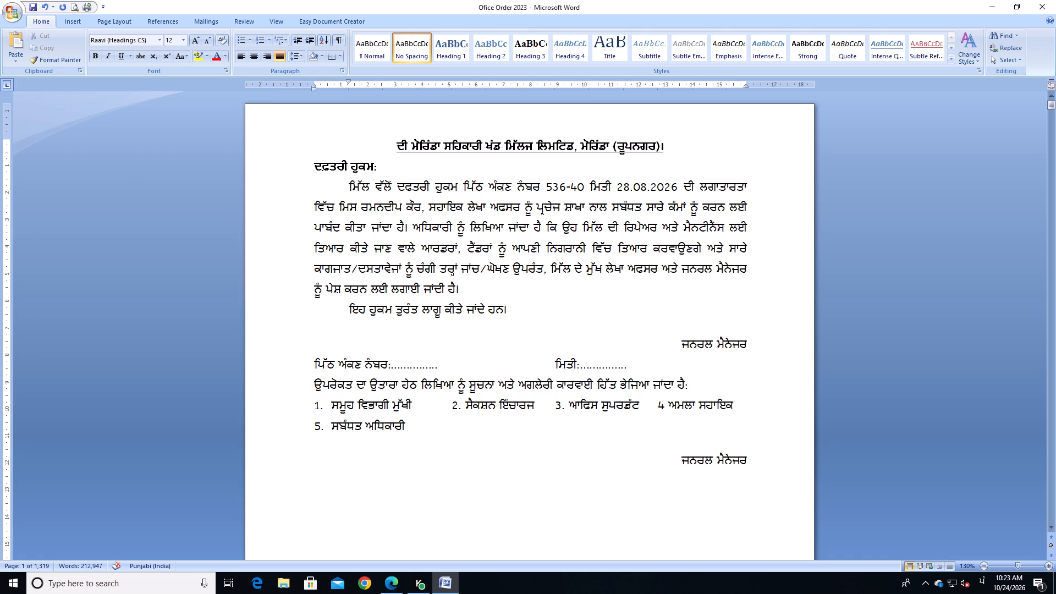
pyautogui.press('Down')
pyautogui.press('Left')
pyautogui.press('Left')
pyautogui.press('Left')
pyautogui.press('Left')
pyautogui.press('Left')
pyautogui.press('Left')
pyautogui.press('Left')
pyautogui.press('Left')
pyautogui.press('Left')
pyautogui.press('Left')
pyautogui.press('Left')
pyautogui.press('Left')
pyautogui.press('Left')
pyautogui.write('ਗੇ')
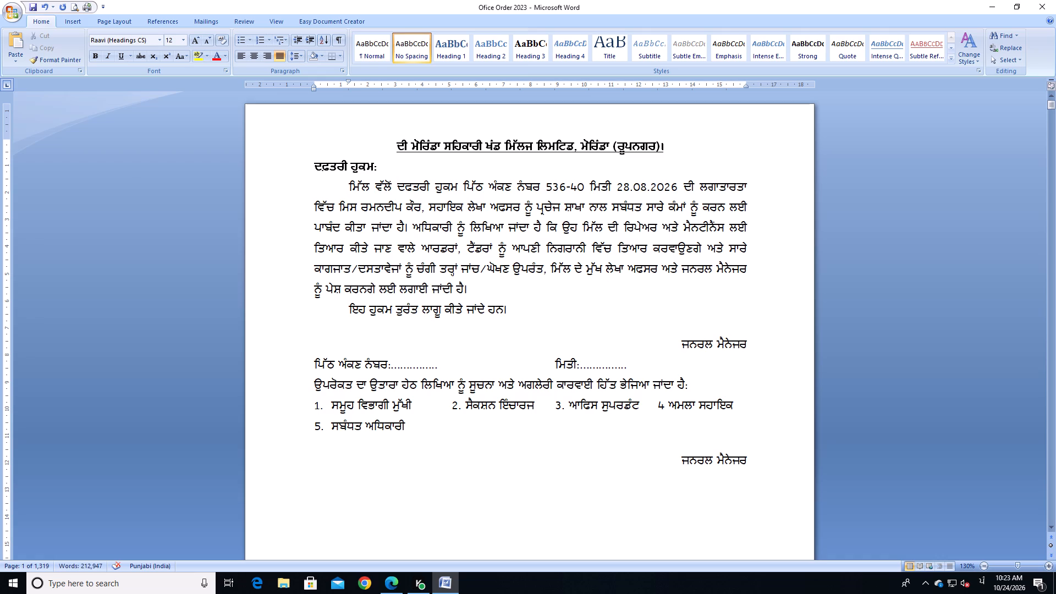
# Delete "ਲਈ ਲਗਾਈ ਜਾਂਦੀ" after "ਕਰਨਗੇ" and put a single space before "ਹੈ।".
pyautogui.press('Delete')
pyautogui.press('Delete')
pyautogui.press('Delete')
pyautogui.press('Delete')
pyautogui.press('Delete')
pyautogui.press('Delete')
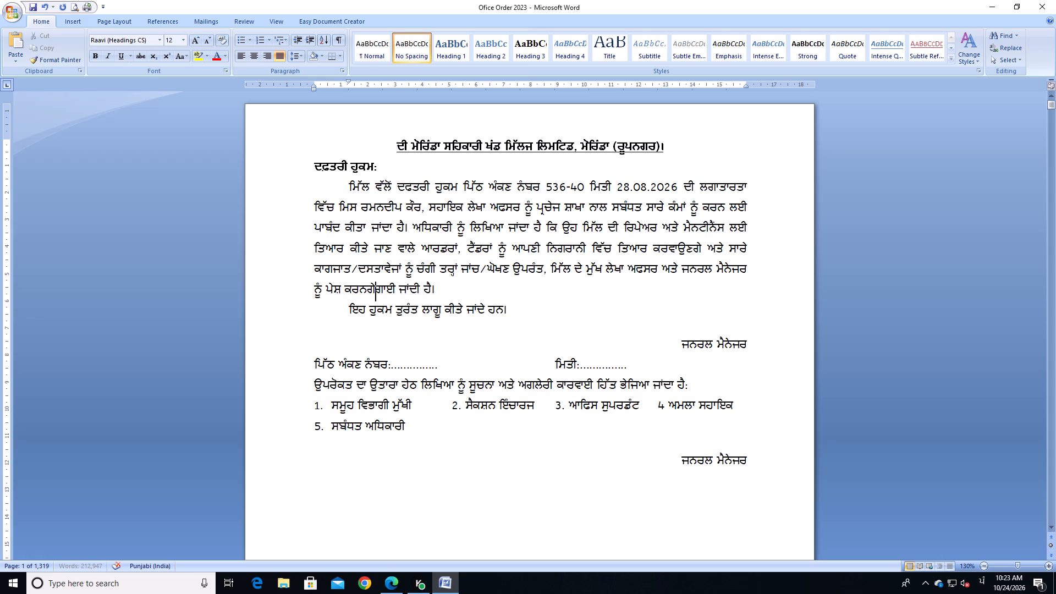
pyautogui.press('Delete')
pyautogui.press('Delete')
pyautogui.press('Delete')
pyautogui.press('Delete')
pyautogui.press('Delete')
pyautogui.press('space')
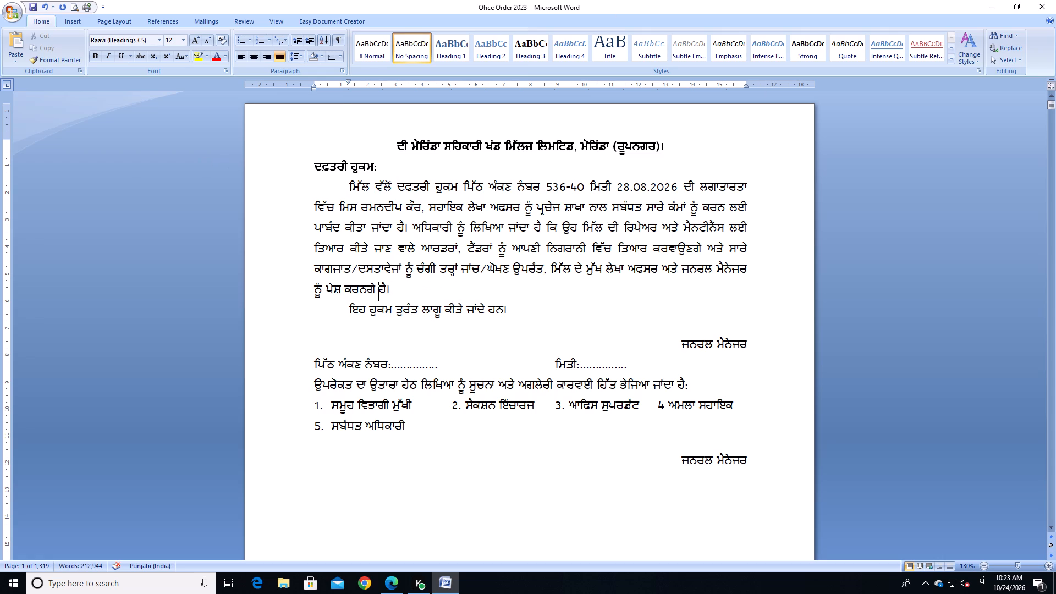
# Select the office order from its underlined heading down to the empty line above the final "ਜਨਰਲ ਮੈਨੇਜਰ" signature.
pyautogui.click(329, 171)
pyautogui.click(526, 136)
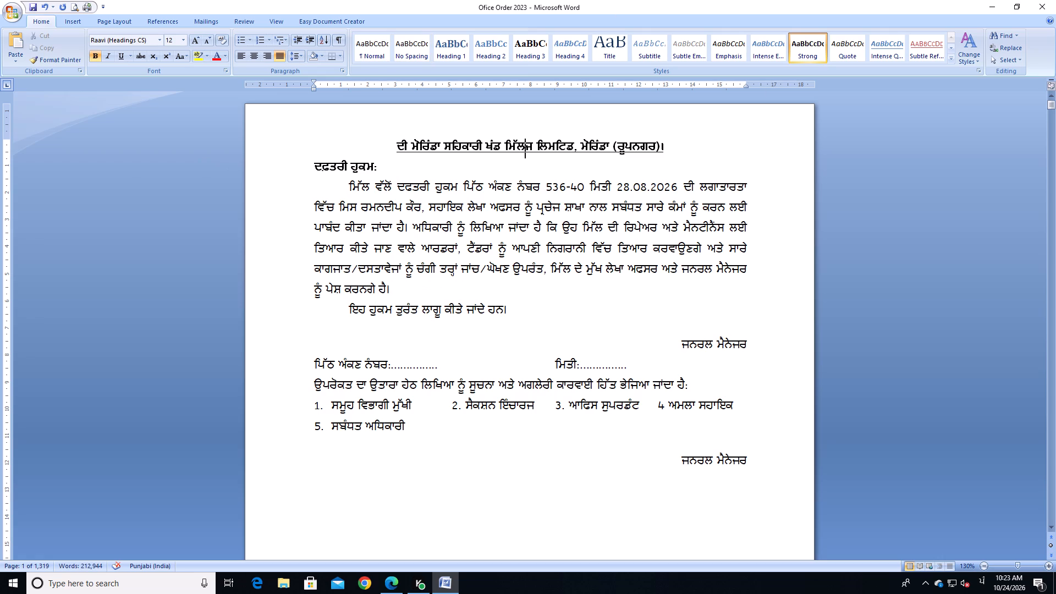
pyautogui.moveTo(686, 142); pyautogui.dragTo(367, 145)
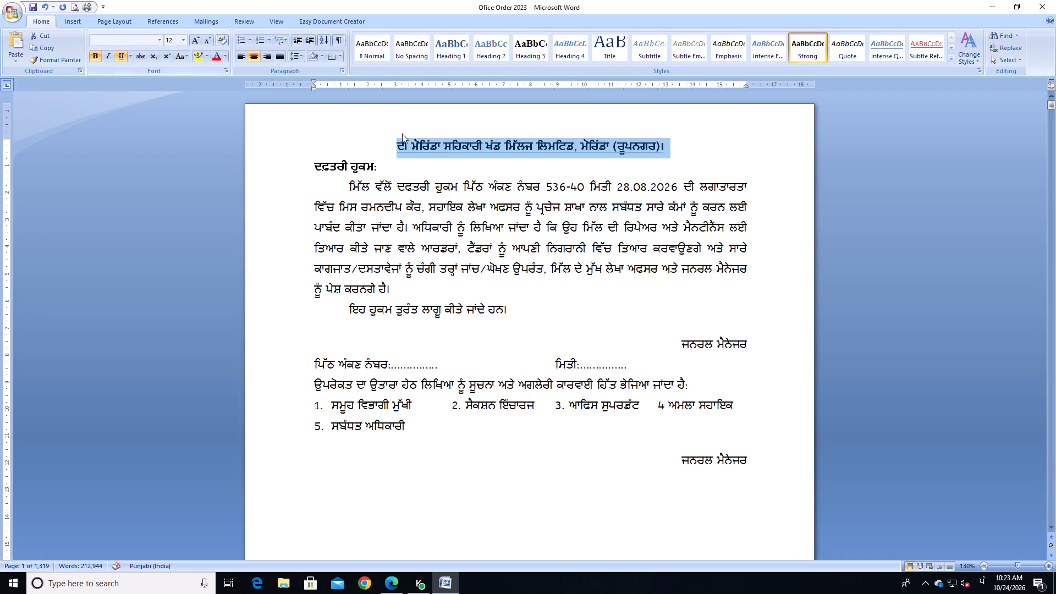
pyautogui.click(438, 178)
pyautogui.moveTo(388, 145); pyautogui.dragTo(758, 447)
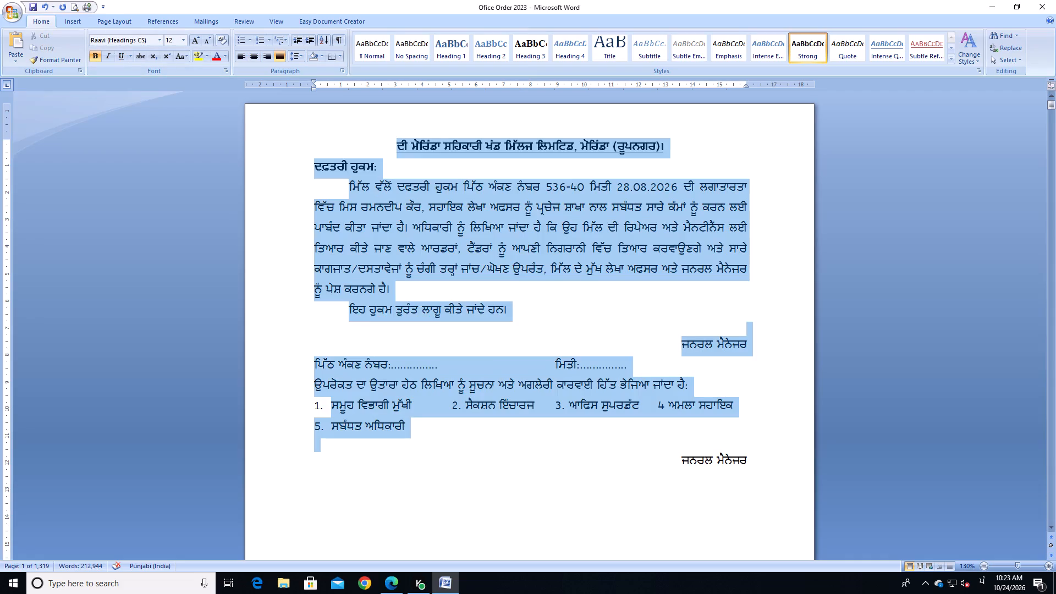
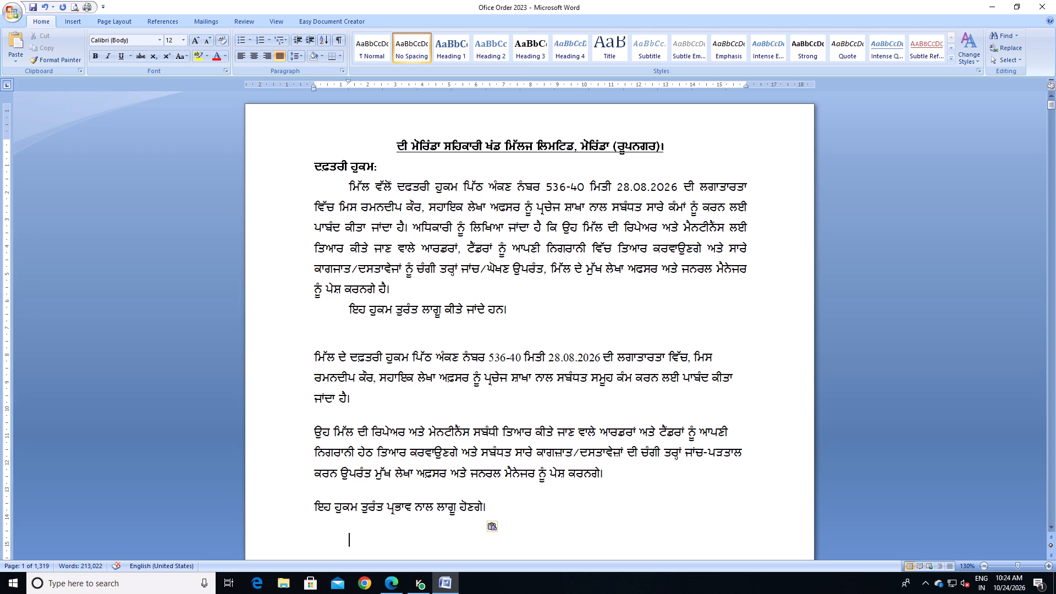
# Replace the word before "ਕੰਮਾਂ ਨੂੰ" in the order's first paragraph with "ਸਮੂਹ".
pyautogui.click(646, 211)
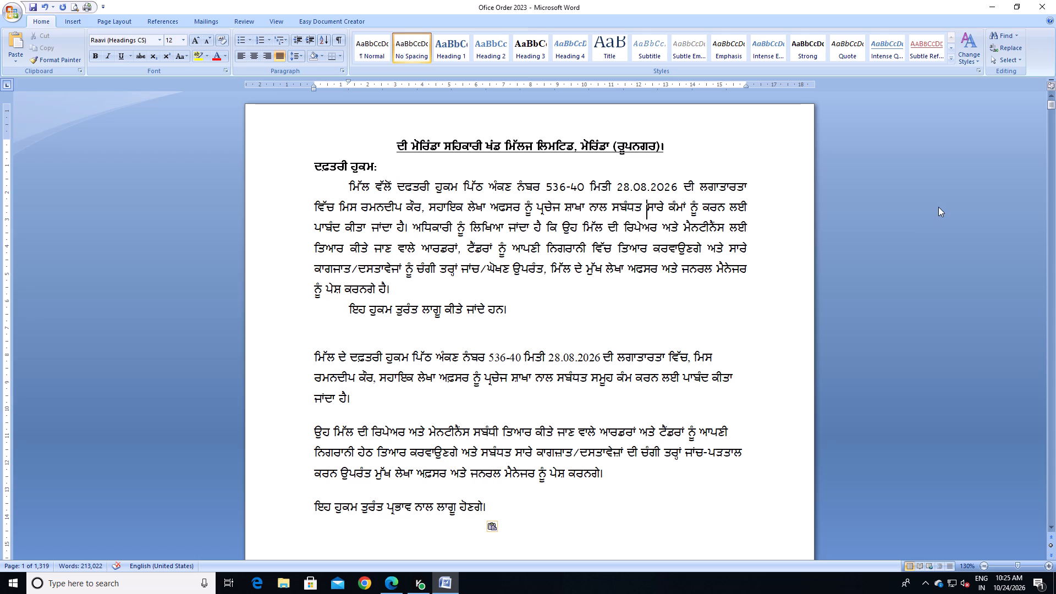
pyautogui.write(',c')
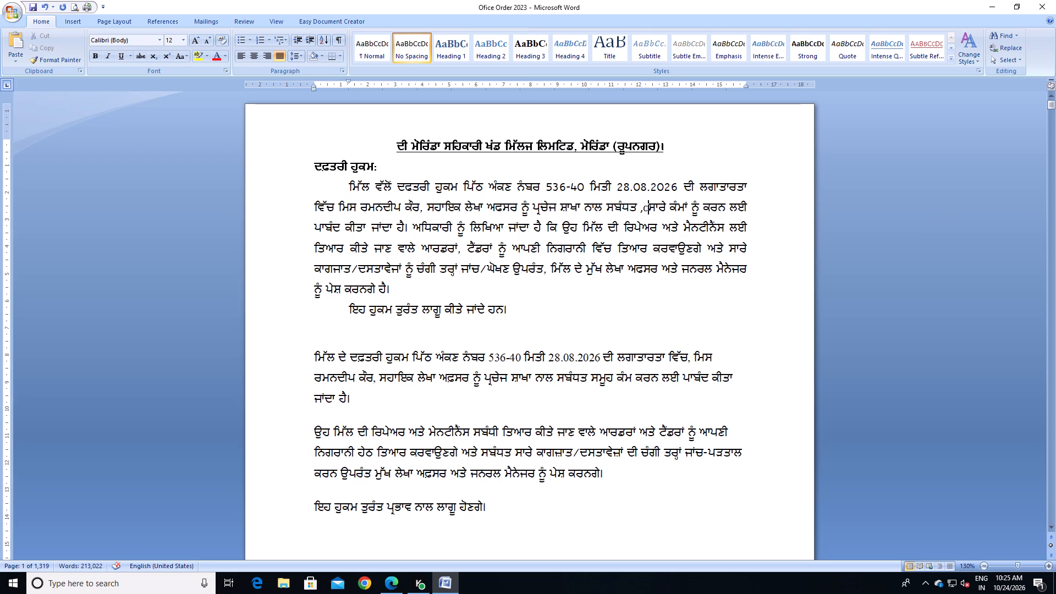
pyautogui.press('BackSpace')
pyautogui.press('BackSpace')
pyautogui.write('ਸਮੂਹ')
pyautogui.press('space')
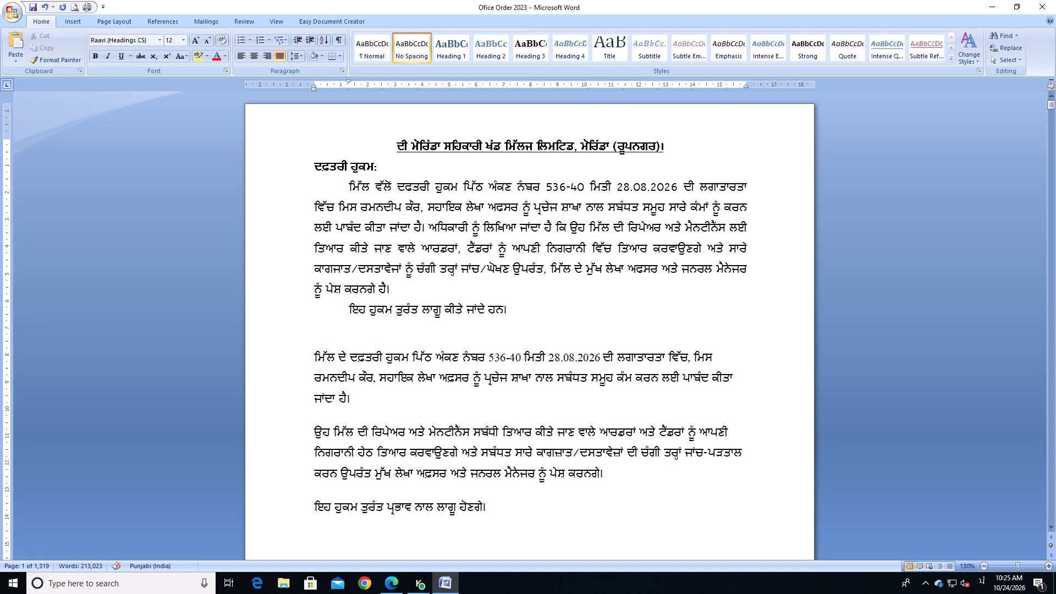
pyautogui.press('Delete')
pyautogui.press('Delete')
pyautogui.press('Delete')
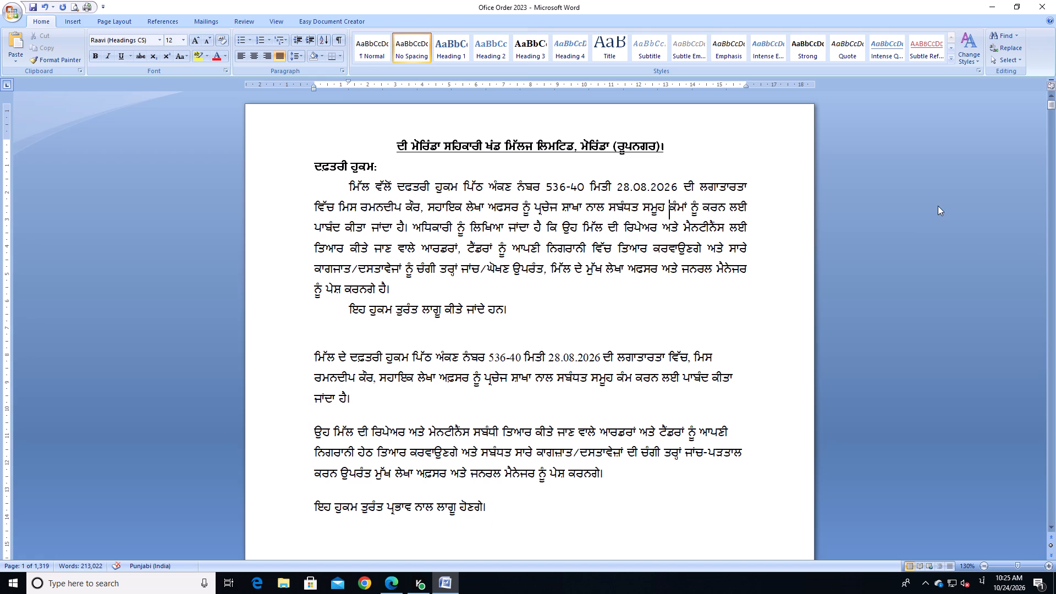
# Split the order's body so that "ਅਧਿਕਾਰੀ ਨੂੰ ਲਿਖਿਆ ਜਾਂਦਾ ਹੈ" starts a new paragraph.
pyautogui.press('Down')
pyautogui.press('Left')
pyautogui.press('Left')
pyautogui.press('Left')
pyautogui.press('Left')
pyautogui.press('Left')
pyautogui.press('Left')
pyautogui.press('Left')
pyautogui.press('Left')
pyautogui.press('Left')
pyautogui.press('Left')
pyautogui.press('Left')
pyautogui.press('Left')
pyautogui.press('Left')
pyautogui.press('Left')
pyautogui.press('Left')
pyautogui.press('Left')
pyautogui.press('Left')
pyautogui.press('Left')
pyautogui.press('Left')
pyautogui.press('Left')
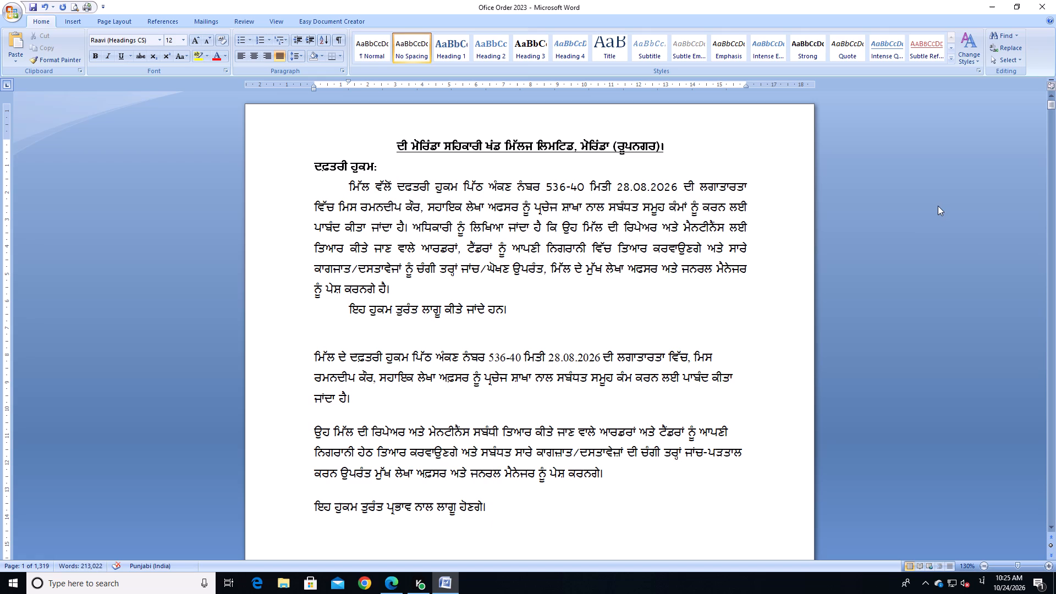
pyautogui.press('Left')
pyautogui.press('Left')
pyautogui.press('Left')
pyautogui.press('Left')
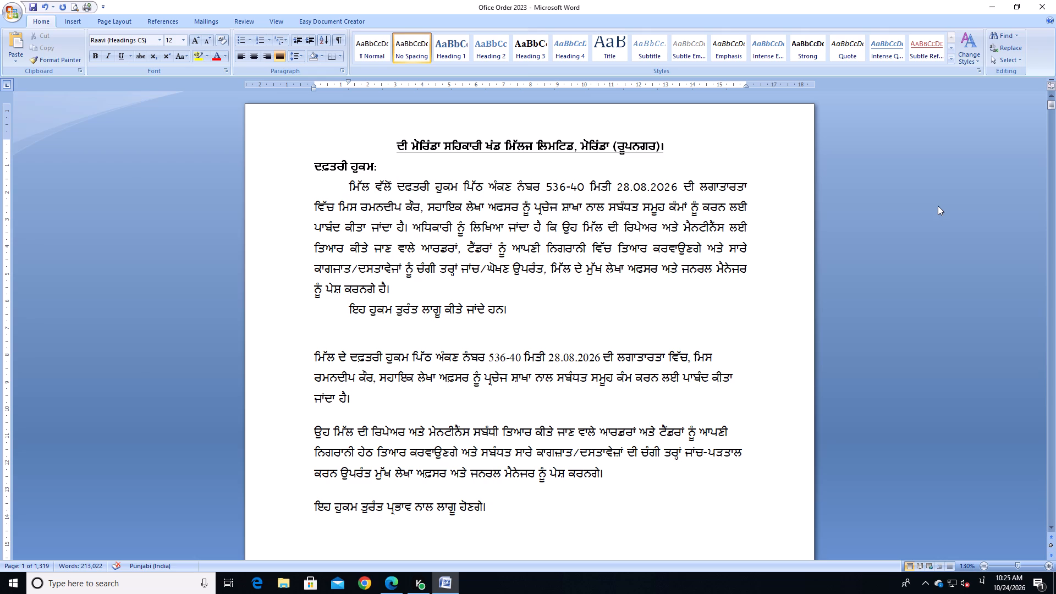
pyautogui.press('Return')
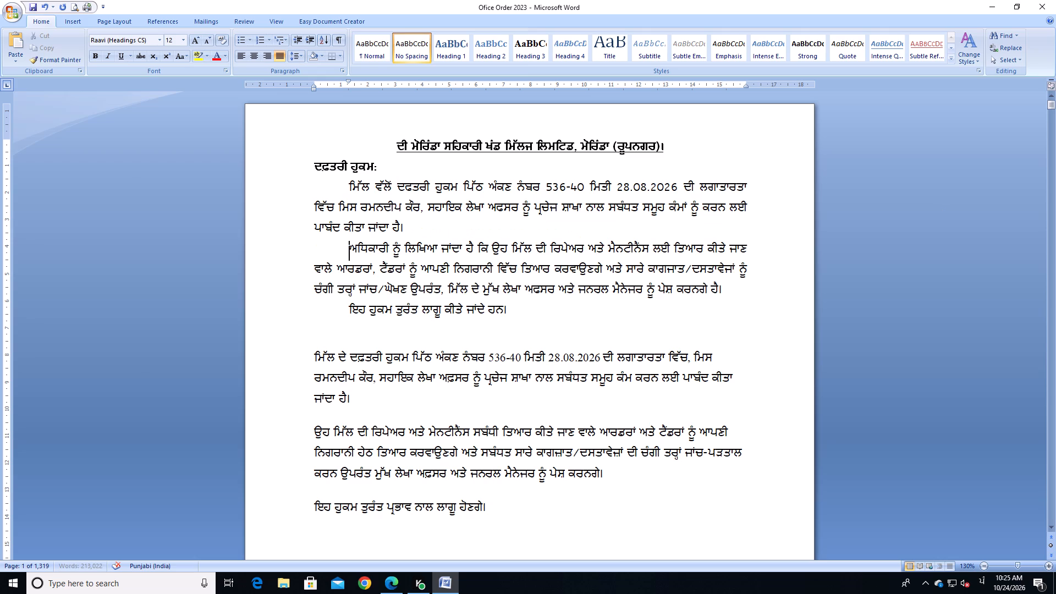
# Replace the word between "ਮੈਨਟੀਨੈਂਸ" and "ਤਿਆਰ ਕੀਤੇ" in the second paragraph with "ਸਬੰਧੀ".
pyautogui.press('Right')
pyautogui.press('Right')
pyautogui.press('Right')
pyautogui.press('Right')
pyautogui.press('Right')
pyautogui.press('Right')
pyautogui.press('Right')
pyautogui.press('Right')
pyautogui.press('Right')
pyautogui.press('Right')
pyautogui.press('Right')
pyautogui.press('Right')
pyautogui.press('Right')
pyautogui.press('Right')
pyautogui.press('Right')
pyautogui.press('Right')
pyautogui.press('Right')
pyautogui.press('Right')
pyautogui.press('Right')
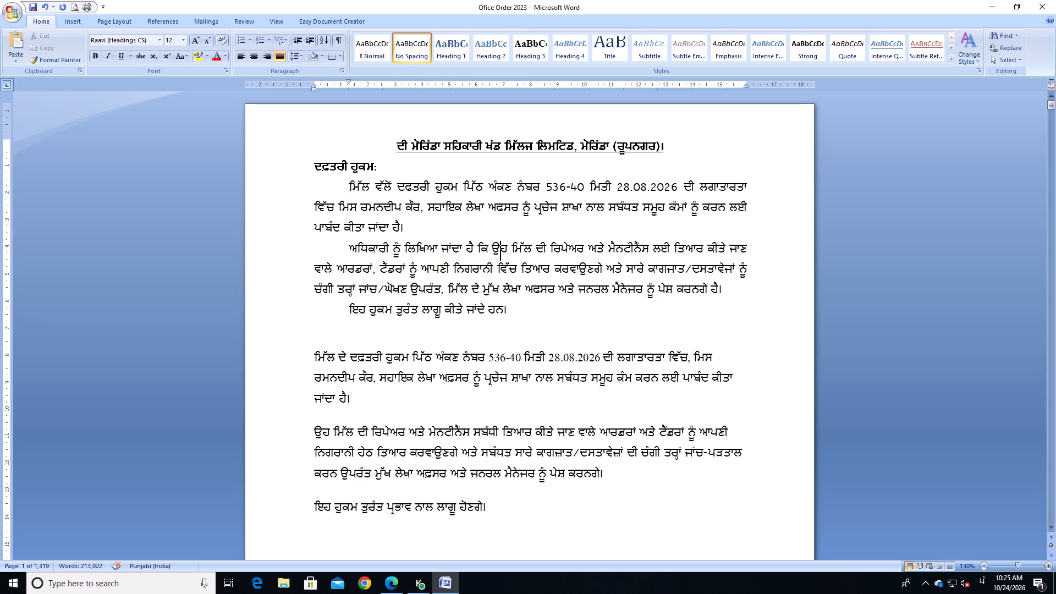
pyautogui.press('Right')
pyautogui.press('Right')
pyautogui.press('Right')
pyautogui.press('Right')
pyautogui.press('Right')
pyautogui.press('Right')
pyautogui.press('Right')
pyautogui.press('Right')
pyautogui.press('Right')
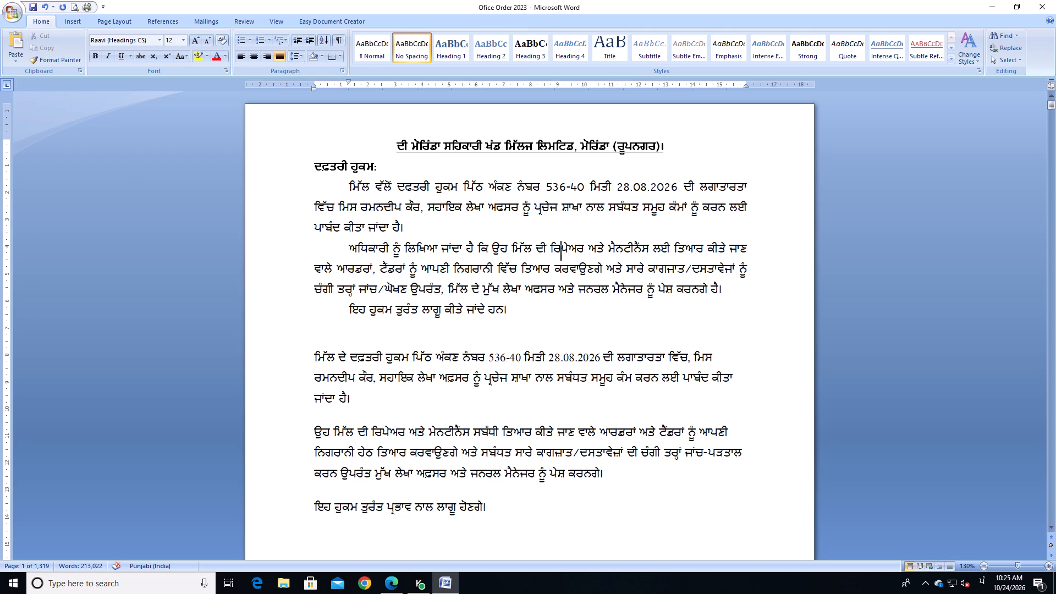
pyautogui.press('Right')
pyautogui.press('Right')
pyautogui.press('Right')
pyautogui.press('Right')
pyautogui.press('Right')
pyautogui.press('Right')
pyautogui.press('Right')
pyautogui.press('Right')
pyautogui.press('Right')
pyautogui.press('Right')
pyautogui.press('Right')
pyautogui.press('space')
pyautogui.write('ਸਬੰਧੀ')
pyautogui.press('space')
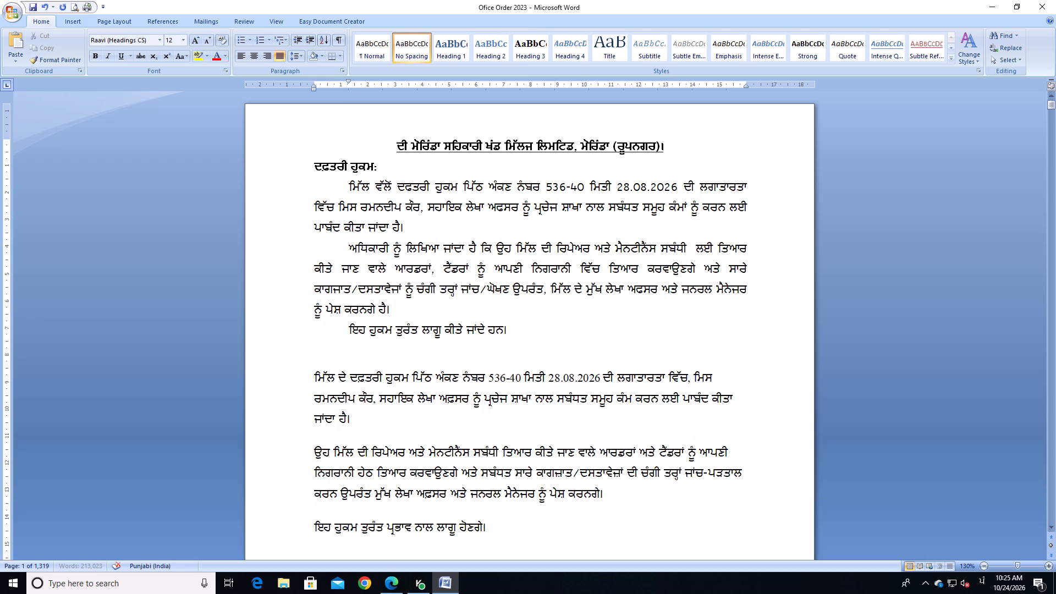
pyautogui.press('Delete')
pyautogui.press('Delete')
pyautogui.press('Delete')
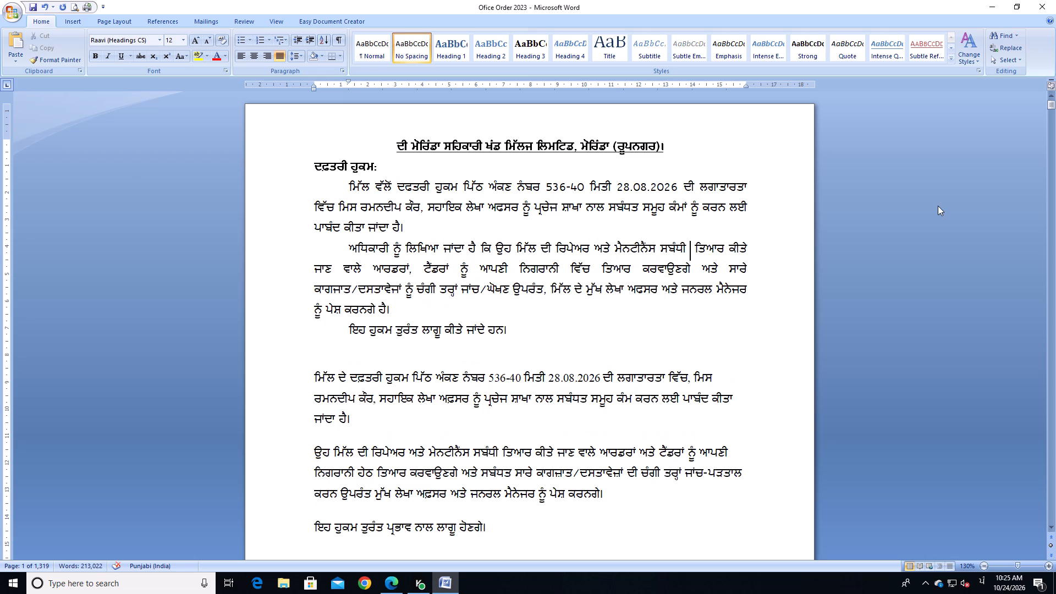
pyautogui.press('Delete')
# Replace the word between "ਕਰਵਾਉਣਗੇ ਅਤੇ" and "ਕਾਗਜਾਤ/ਦਸਤਾਵੇਜਾਂ" with "ਸਬੰਧਤ".
pyautogui.press('Right')
pyautogui.press('Right')
pyautogui.press('Right')
pyautogui.press('Right')
pyautogui.press('Right')
pyautogui.press('Right')
pyautogui.press('Right')
pyautogui.press('Right')
pyautogui.press('Right')
pyautogui.press('Right')
pyautogui.press('Right')
pyautogui.press('Right')
pyautogui.press('Right')
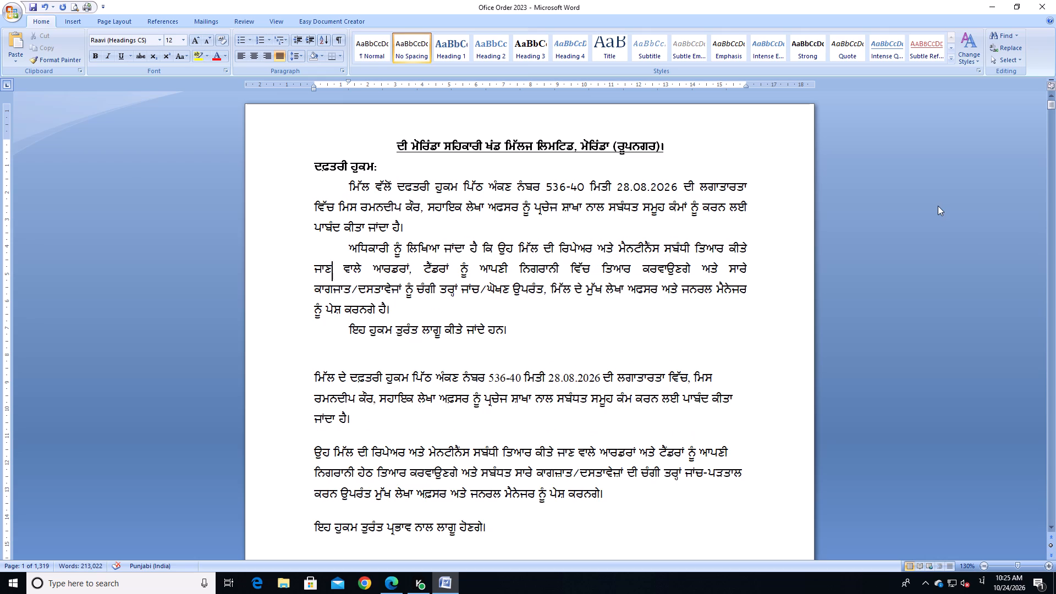
pyautogui.press('Right')
pyautogui.press('Right')
pyautogui.press('Right')
pyautogui.press('Right')
pyautogui.press('Right')
pyautogui.press('Right')
pyautogui.press('Right')
pyautogui.press('Right')
pyautogui.press('Right')
pyautogui.press('Right')
pyautogui.press('Right')
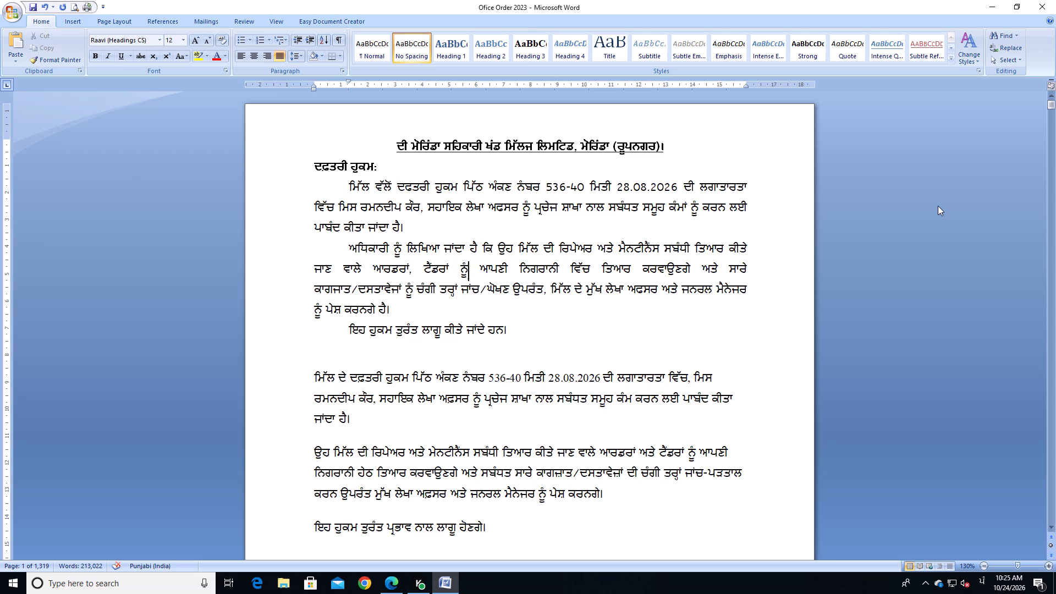
pyautogui.press('Right')
pyautogui.press('Right')
pyautogui.press('Right')
pyautogui.press('Right')
pyautogui.press('Right')
pyautogui.press('Right')
pyautogui.press('Right')
pyautogui.press('Right')
pyautogui.press('Right')
pyautogui.press('Right')
pyautogui.press('Right')
pyautogui.press('Right')
pyautogui.press('Right')
pyautogui.press('Right')
pyautogui.press('Right')
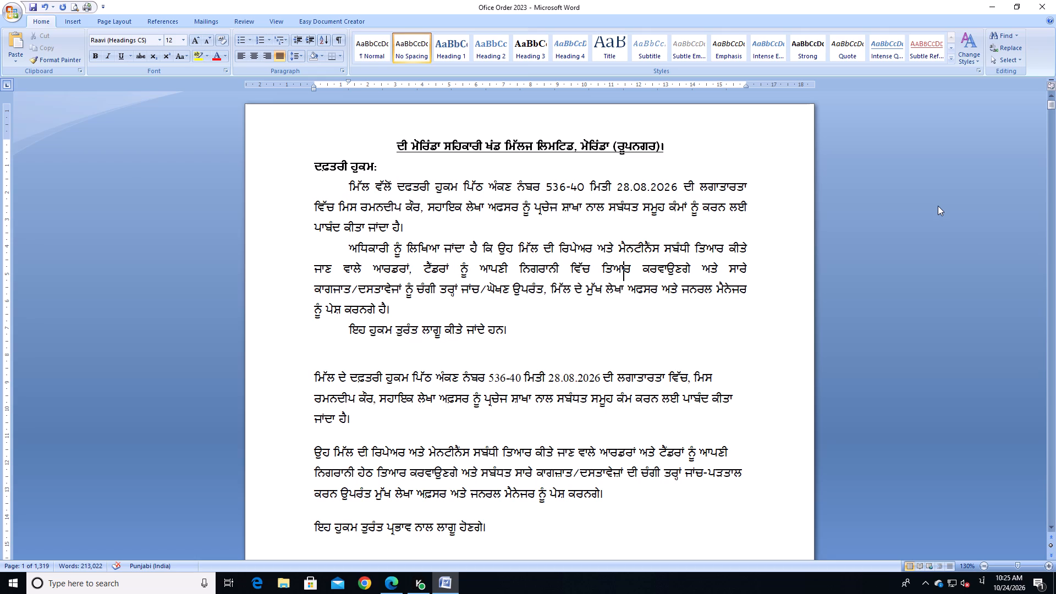
pyautogui.press('Right')
pyautogui.press('Right')
pyautogui.press('Right')
pyautogui.press('Right')
pyautogui.press('Right')
pyautogui.press('Right')
pyautogui.press('Right')
pyautogui.press('Right')
pyautogui.press('Right')
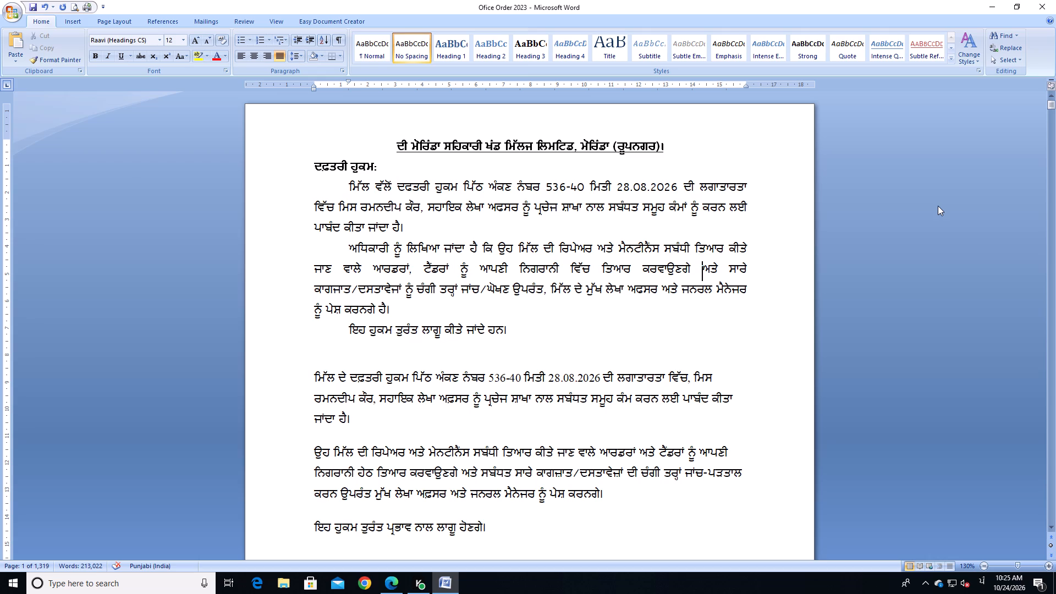
pyautogui.press('Right')
pyautogui.press('Right')
pyautogui.press('space')
pyautogui.write('ਸਬੰਦ')
pyautogui.press('BackSpace')
pyautogui.write('ਧਤ')
pyautogui.press('Delete')
pyautogui.press('Delete')
pyautogui.press('Delete')
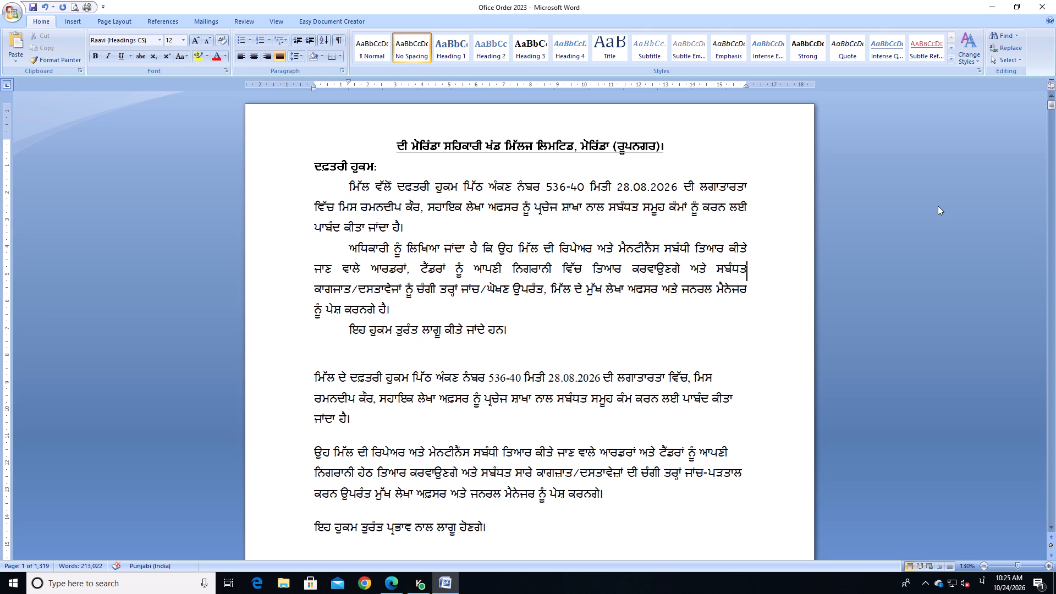
# Replace "/ਘੋਖਣ" after "ਜਾਂਚ" in the order's second paragraph with "-ਪੜਤਾਲ ਕਰਨ".
pyautogui.press('Right')
pyautogui.press('Right')
pyautogui.press('Right')
pyautogui.press('Right')
pyautogui.press('Right')
pyautogui.press('Right')
pyautogui.press('Right')
pyautogui.press('Right')
pyautogui.press('Right')
pyautogui.press('Right')
pyautogui.press('Right')
pyautogui.press('Right')
pyautogui.press('Right')
pyautogui.press('Right')
pyautogui.press('Right')
pyautogui.press('Right')
pyautogui.press('Right')
pyautogui.press('Right')
pyautogui.press('Right')
pyautogui.press('Right')
pyautogui.press('Right')
pyautogui.press('Right')
pyautogui.write('-ਪੜਤਾਲ')
pyautogui.press('space')
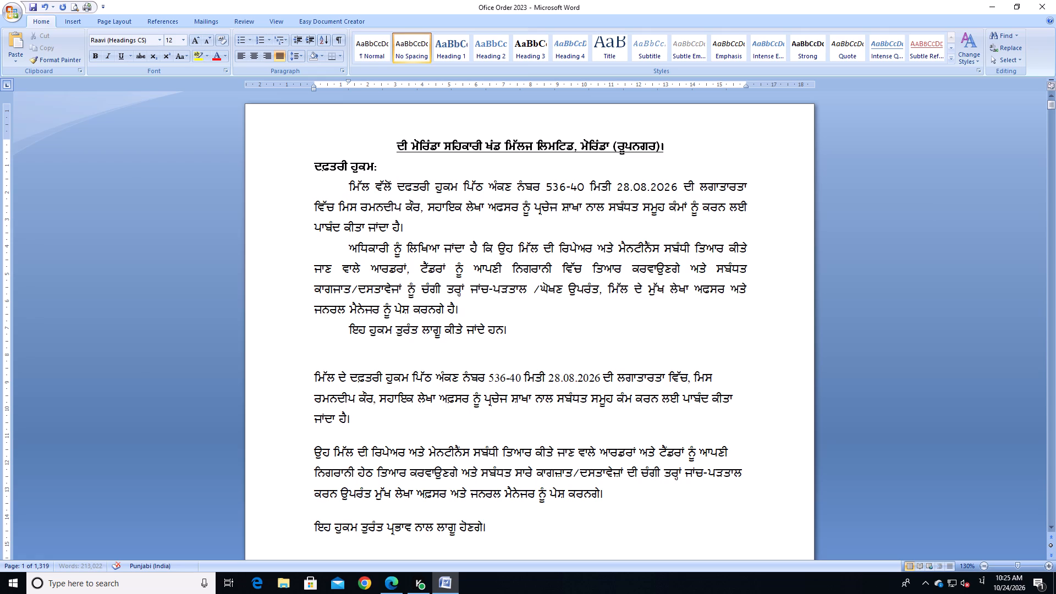
pyautogui.write('ਕਰਨ')
pyautogui.press('space')
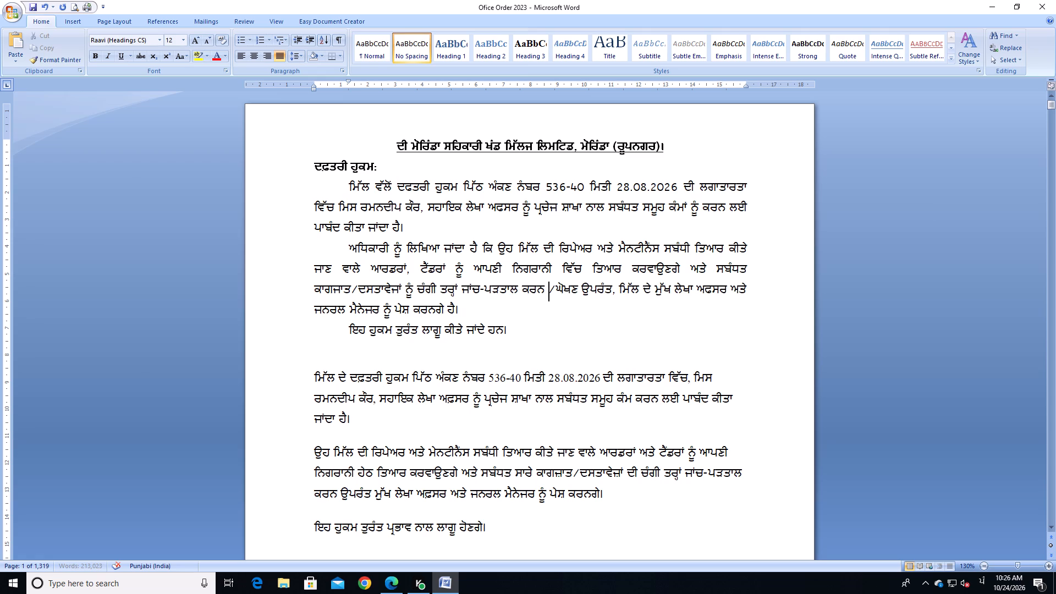
pyautogui.press('Delete')
pyautogui.press('Delete')
pyautogui.press('Delete')
pyautogui.press('Delete')
pyautogui.press('Delete')
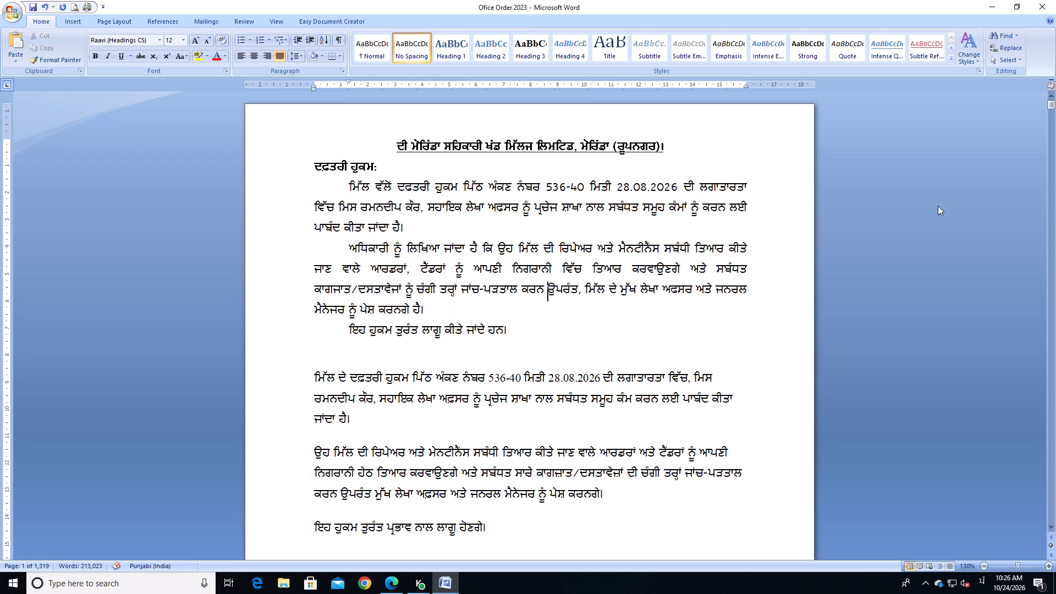
# Delete the pasted ChatGPT version below the order's closing line, along with the surplus blank lines above the "ਜਨਰਲ ਮੈਨੇਜਰ" signature.
pyautogui.press('Down')
pyautogui.press('Down')
pyautogui.press('Down')
pyautogui.hotkey('shift', 'Down')
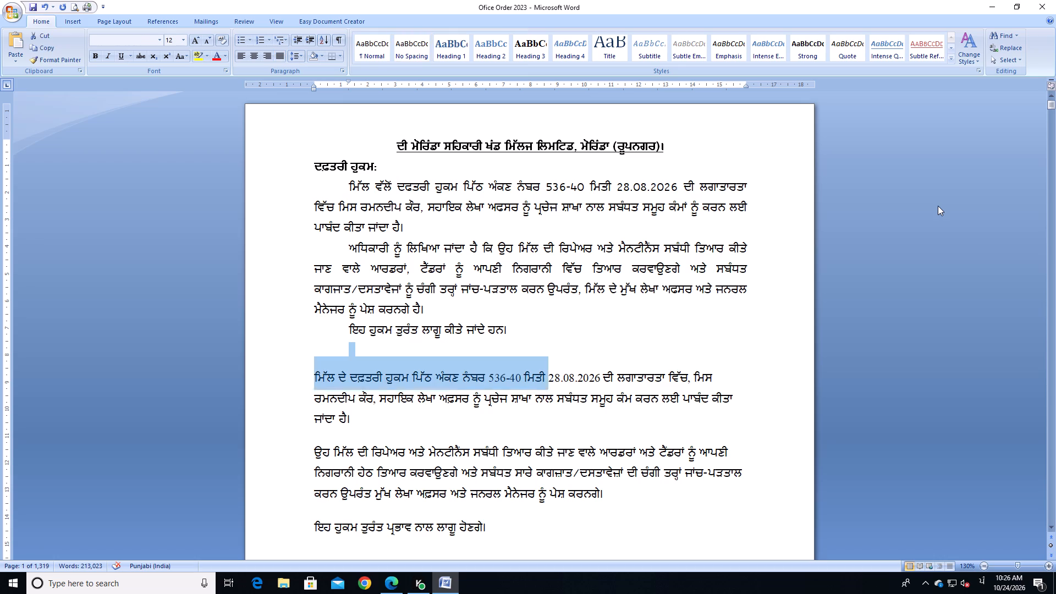
pyautogui.hotkey('shift', 'Down')
pyautogui.hotkey('shift', 'Down')
pyautogui.hotkey('shift', 'Down')
pyautogui.hotkey('shift', 'Down')
pyautogui.hotkey('shift', 'Down')
pyautogui.hotkey('shift', 'Down')
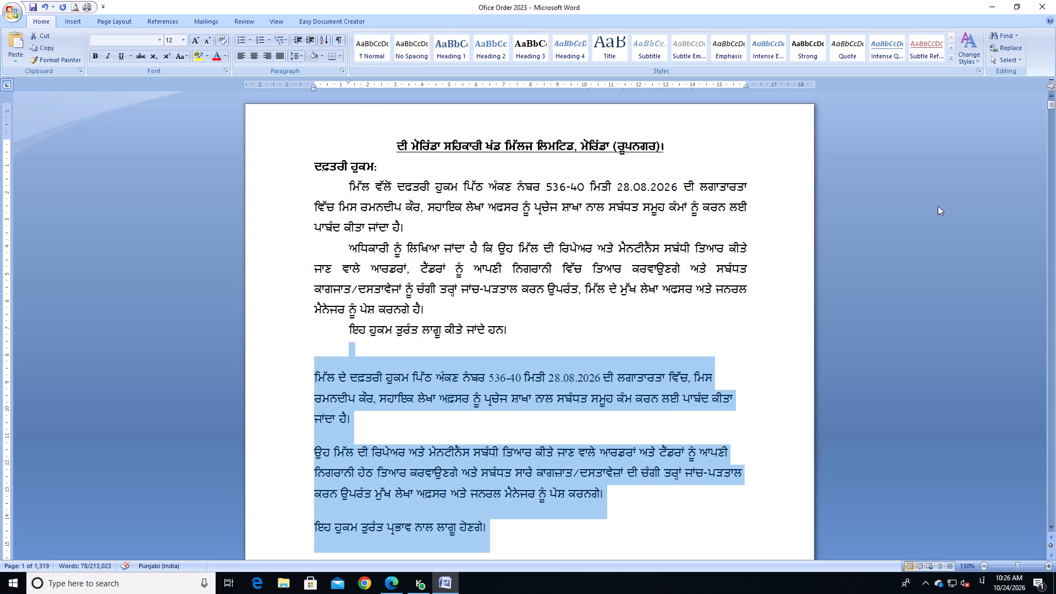
pyautogui.press('Delete')
pyautogui.press('Delete')
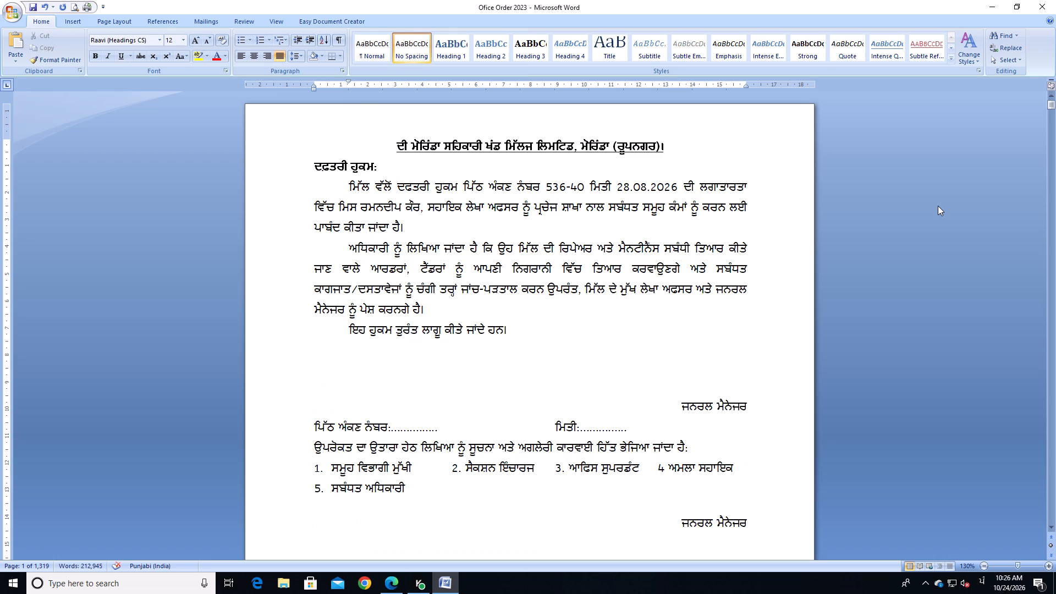
pyautogui.press('Delete')
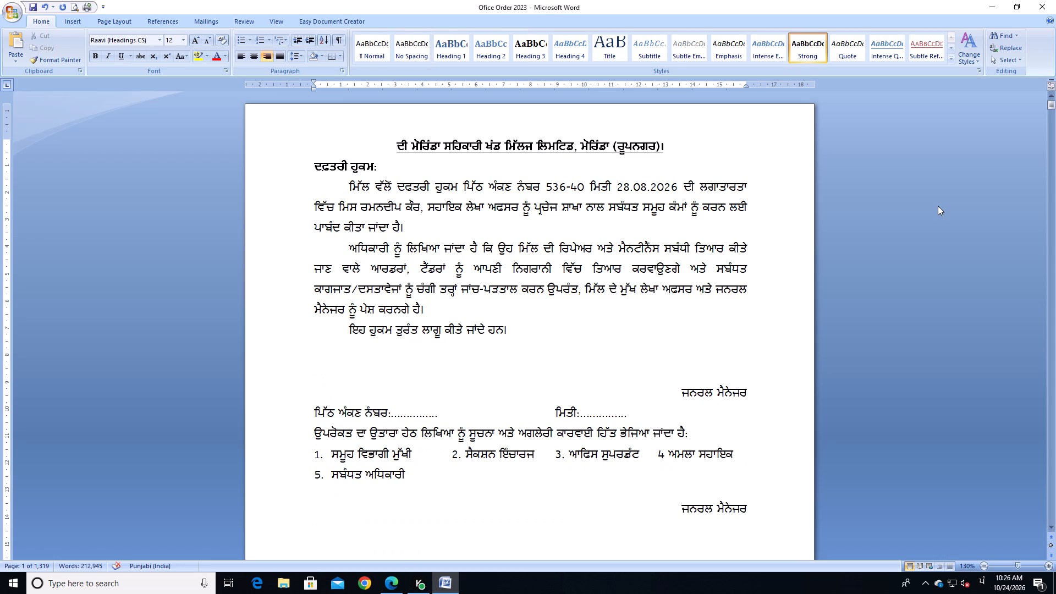
# Insert "ਆਪਣੇ ਕੰਮ ਤੋਂ ਇਲਾਵਾ" before "ਪ੍ਰਚੇਜ ਸ਼ਾਖਾ" in the order's first paragraph.
pyautogui.click(535, 208)
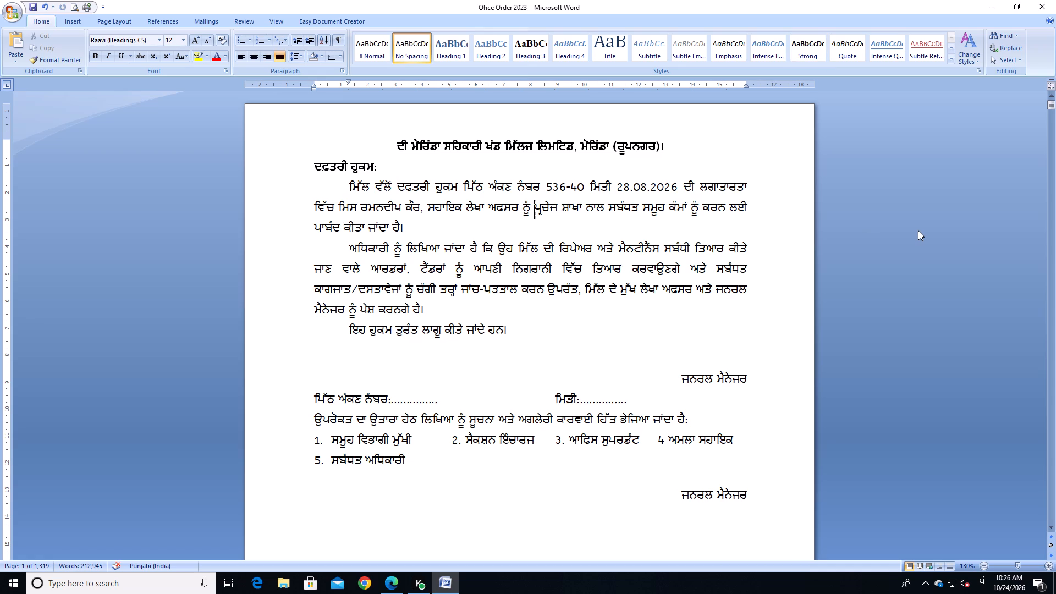
pyautogui.write('ਆਪਣੇ')
pyautogui.press('space')
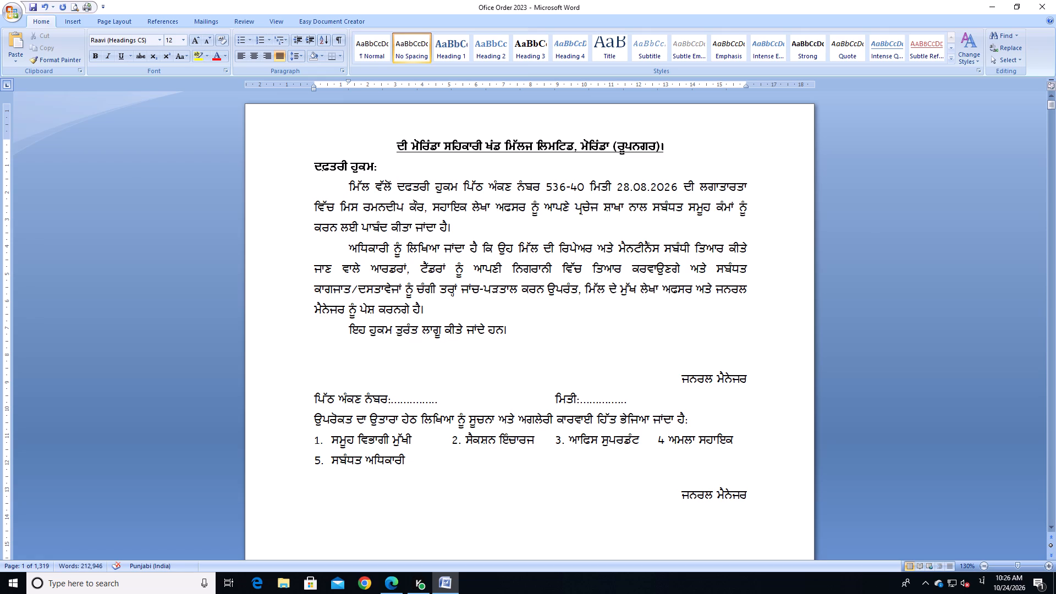
pyautogui.write('ਕੰਮ ਤੋਂ ਇਲਾਵਾ')
pyautogui.press('space')
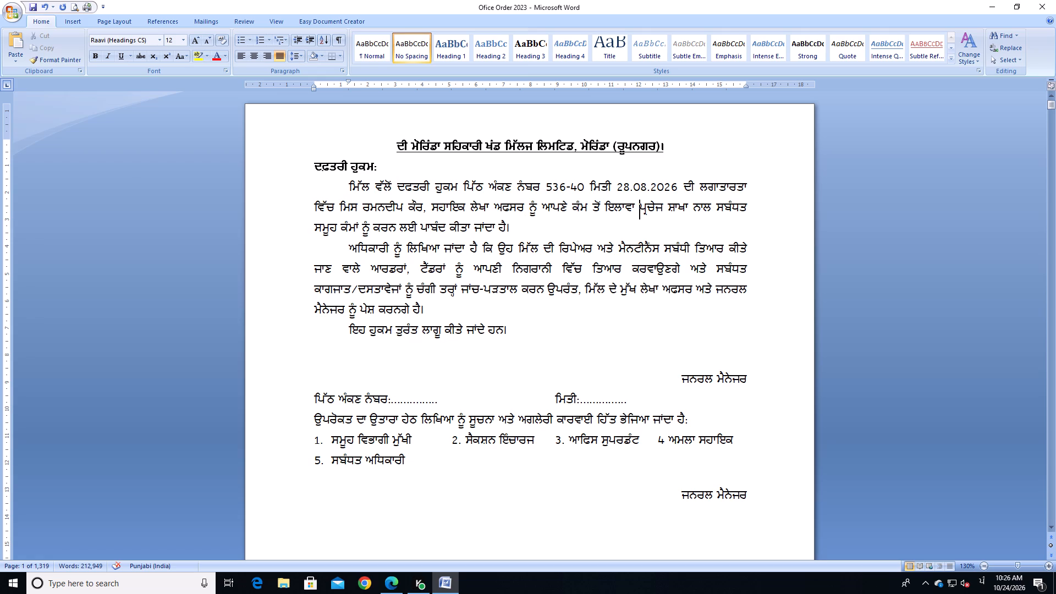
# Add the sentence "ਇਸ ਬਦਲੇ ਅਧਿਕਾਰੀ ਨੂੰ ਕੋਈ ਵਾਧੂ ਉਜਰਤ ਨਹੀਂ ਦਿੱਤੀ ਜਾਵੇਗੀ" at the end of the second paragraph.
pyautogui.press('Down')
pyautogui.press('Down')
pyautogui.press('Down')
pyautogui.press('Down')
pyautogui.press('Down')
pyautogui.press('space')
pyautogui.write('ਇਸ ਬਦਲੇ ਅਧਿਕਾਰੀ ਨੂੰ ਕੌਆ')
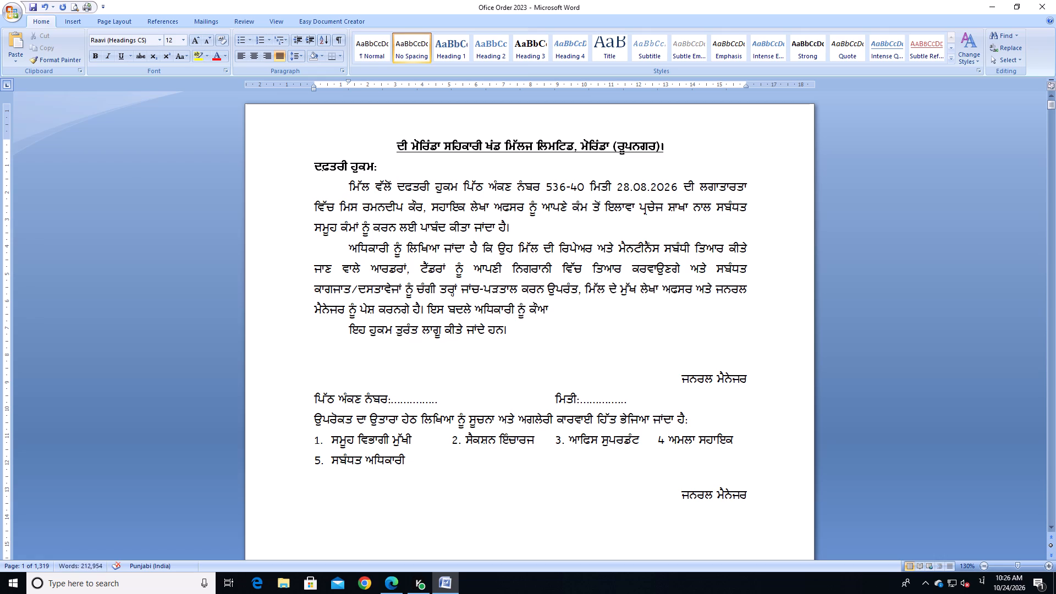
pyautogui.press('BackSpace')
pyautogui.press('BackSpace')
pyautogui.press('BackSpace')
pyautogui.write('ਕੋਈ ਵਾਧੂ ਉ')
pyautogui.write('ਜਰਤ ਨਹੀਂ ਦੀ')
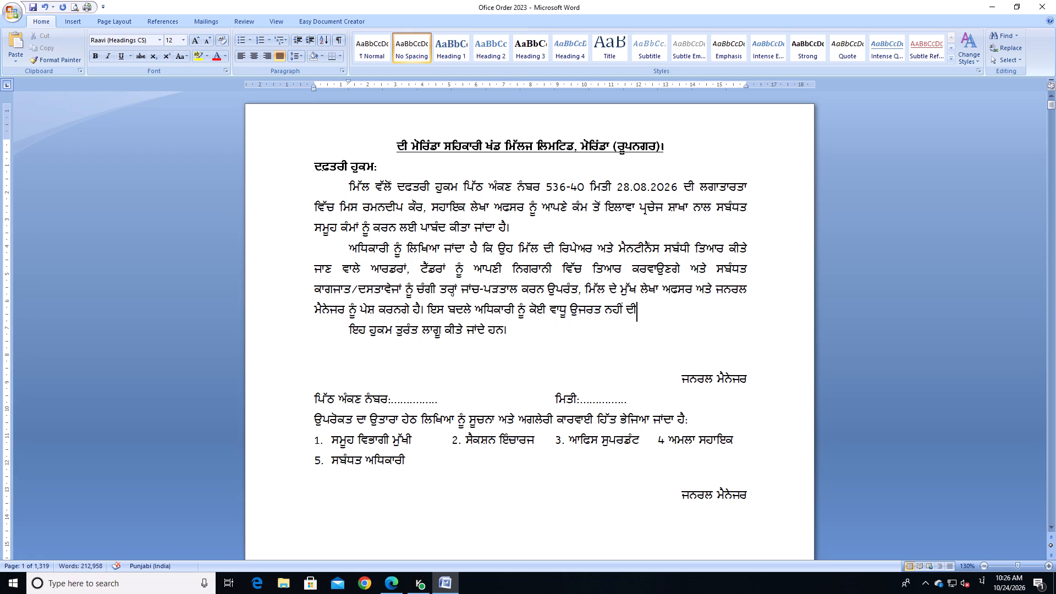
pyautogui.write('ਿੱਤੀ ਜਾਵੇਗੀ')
pyautogui.hotkey('shift', 'Up')
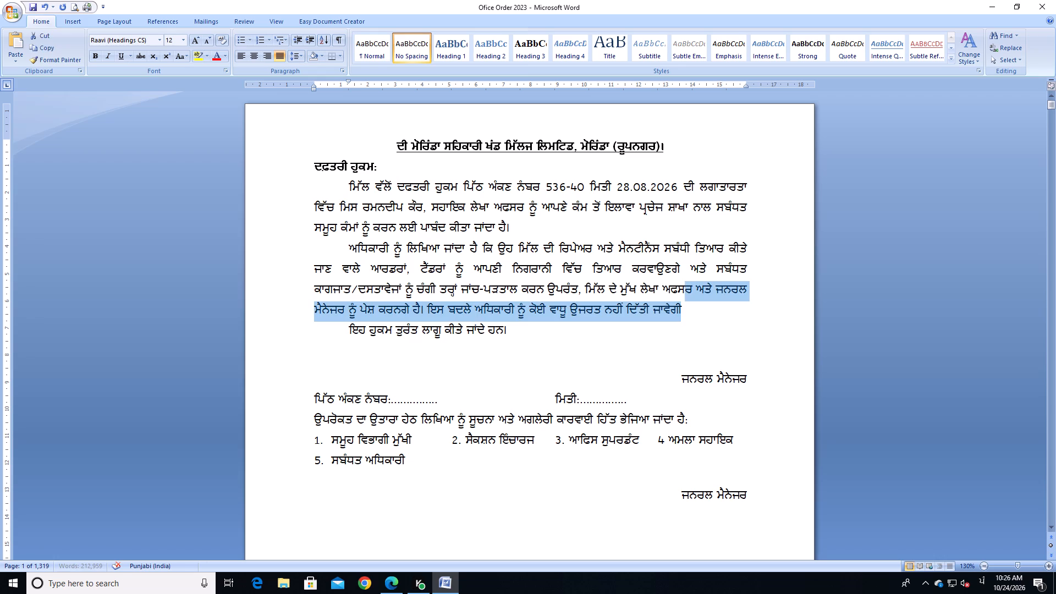
pyautogui.hotkey('shift', 'Up')
pyautogui.hotkey('shift', 'Up')
pyautogui.hotkey('shift', 'Up')
pyautogui.hotkey('shift', 'Up')
pyautogui.hotkey('shift', 'Up')
pyautogui.hotkey('shift', 'Home')
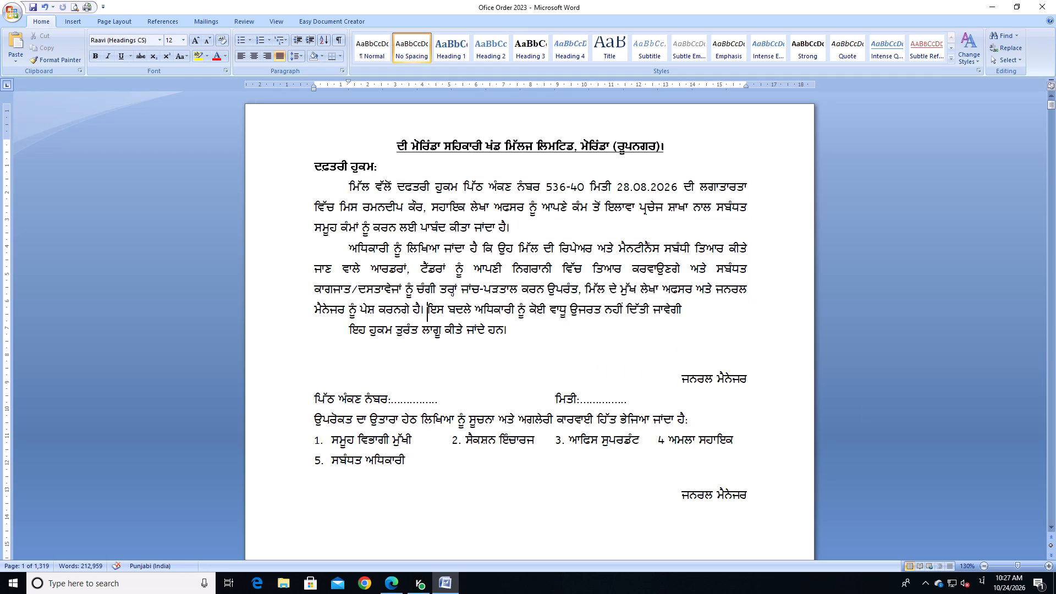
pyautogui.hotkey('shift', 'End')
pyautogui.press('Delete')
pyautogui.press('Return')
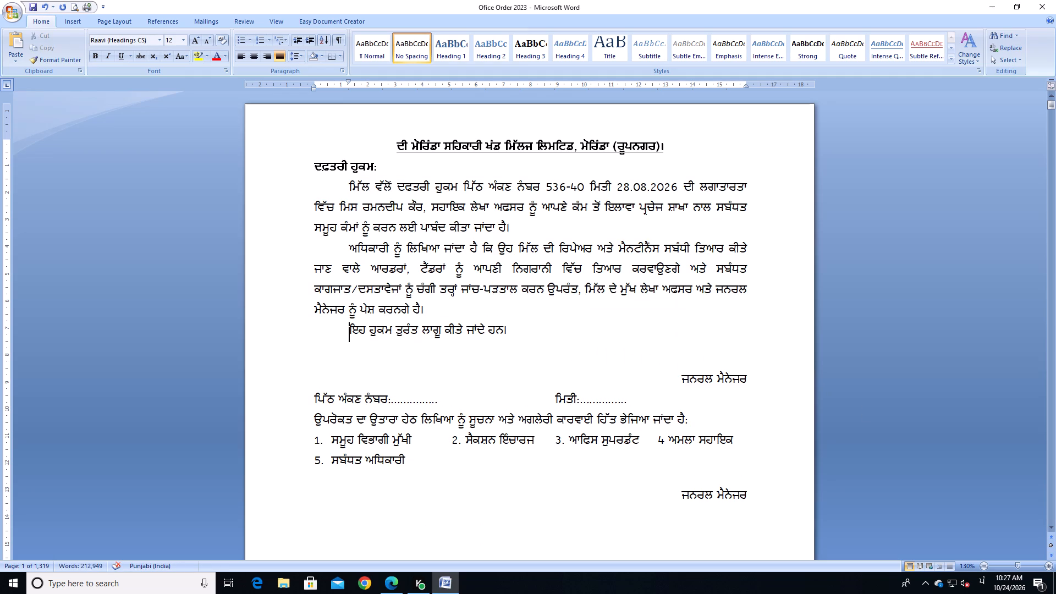
# Print 3 copies of only the current page on the Samsung M267x 287x Series printer.
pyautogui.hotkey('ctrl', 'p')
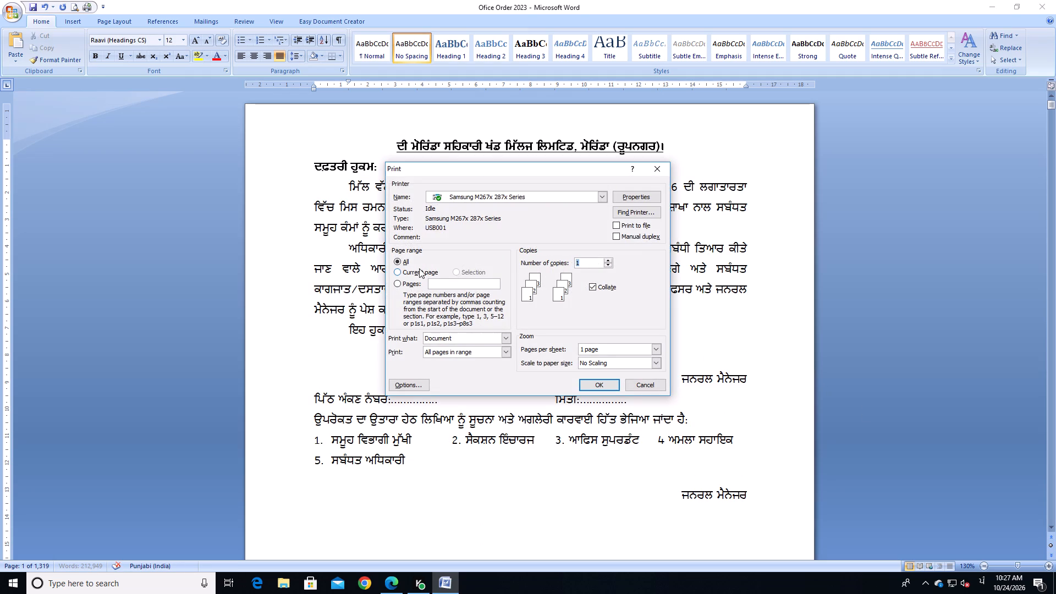
pyautogui.click(419, 268)
pyautogui.moveTo(581, 263); pyautogui.dragTo(571, 266)
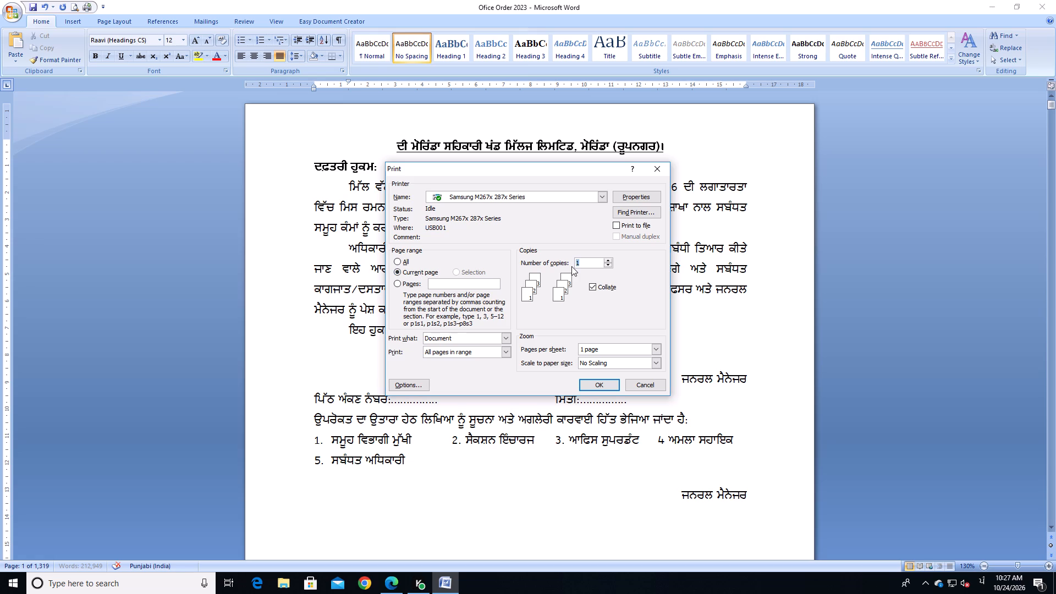
pyautogui.press('3')
pyautogui.press('Return')
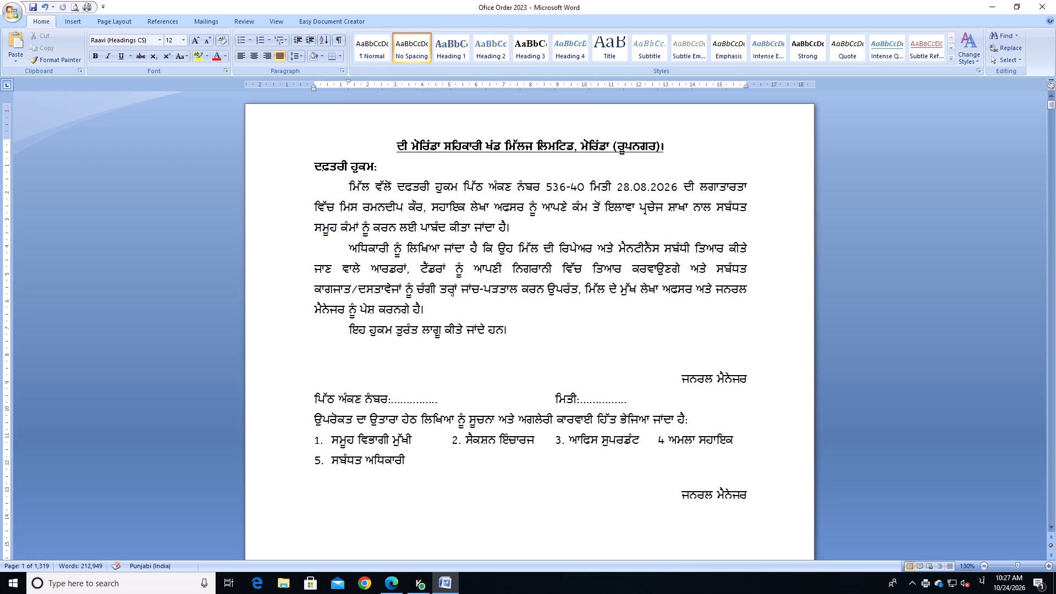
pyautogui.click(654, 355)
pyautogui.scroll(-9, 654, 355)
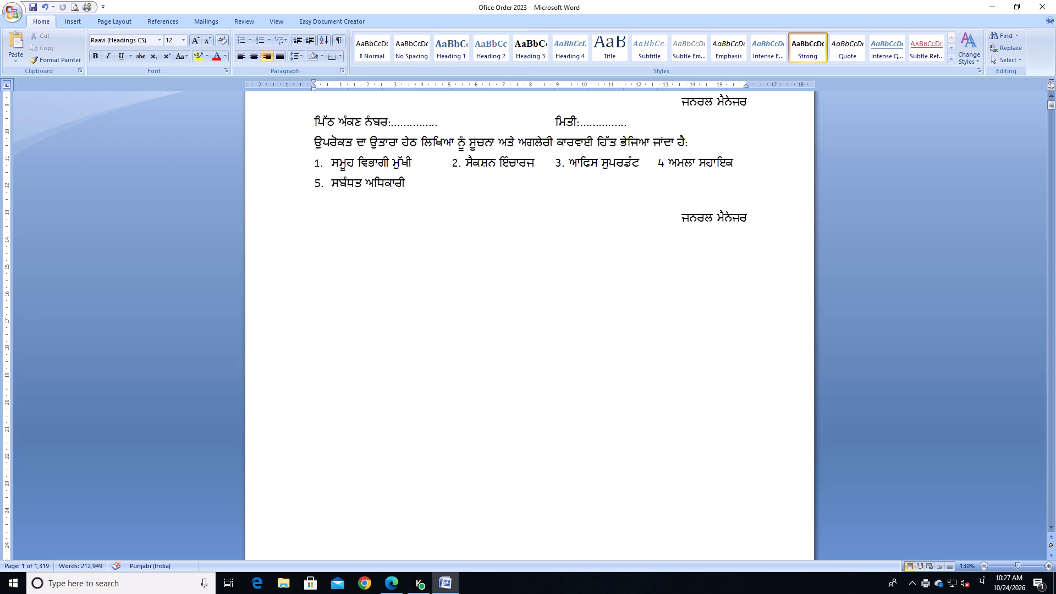
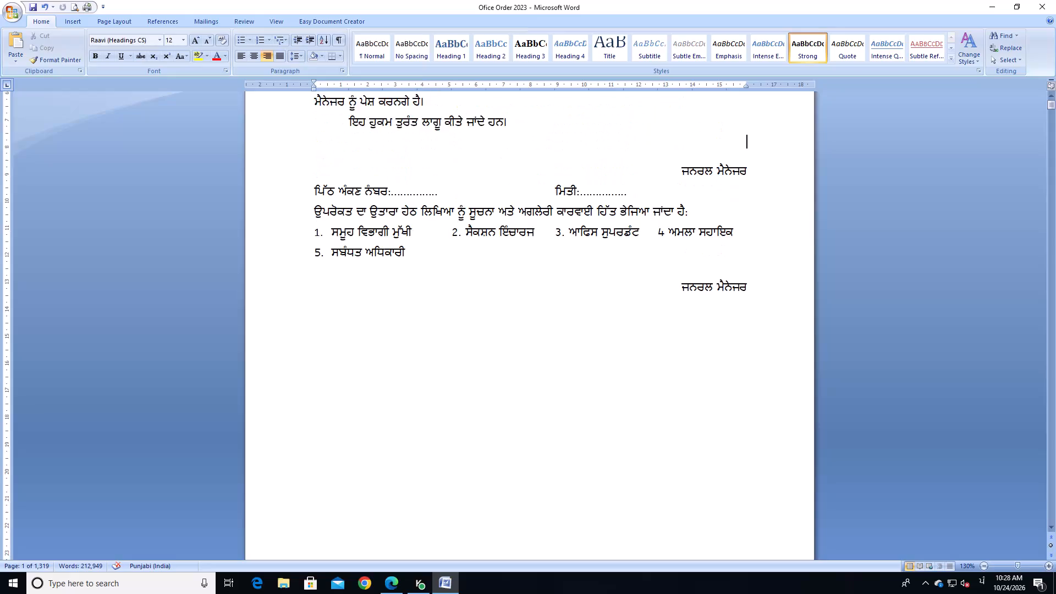
# Delete the closing paragraph "ਇਹ ਹੁਕਮ ਤੁਰੰਤ ਲਾਗੂ ਕੀਤੇ ਜਾਂਦੇ ਹਨ।" above the general manager's signature line.
pyautogui.scroll(3, 675, 382)
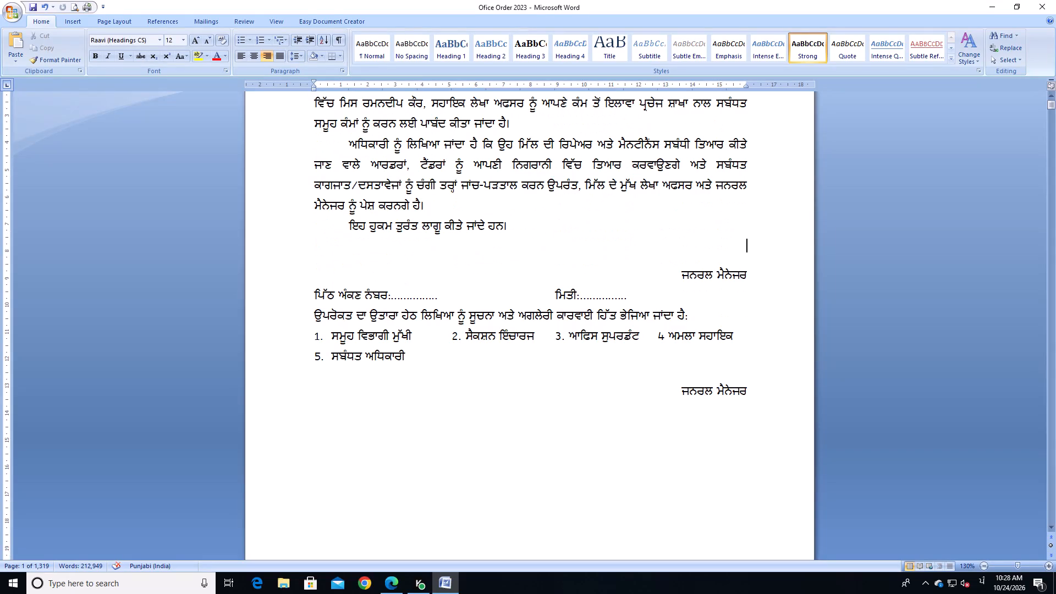
pyautogui.moveTo(520, 227); pyautogui.dragTo(359, 237)
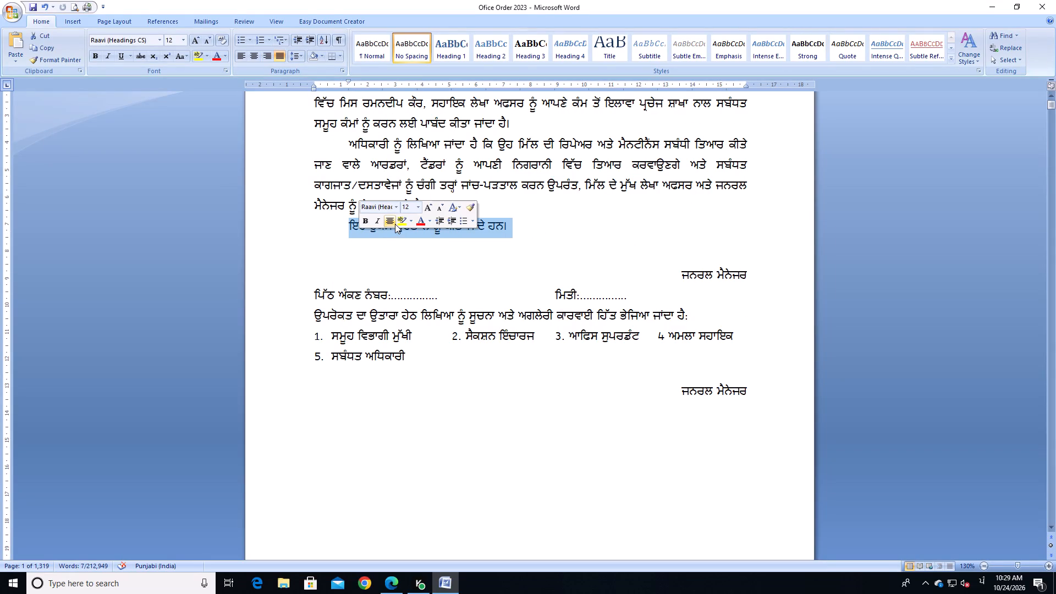
pyautogui.press('Delete')
# Print 3 copies of only the current page on the Samsung M267x 287x Series printer.
pyautogui.hotkey('ctrl', 'p')
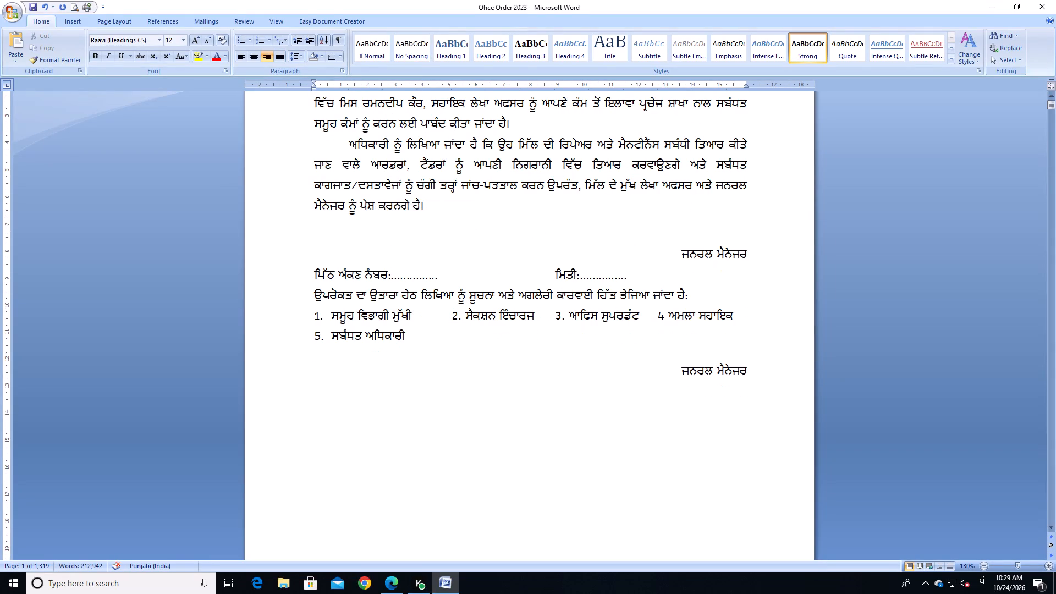
pyautogui.click(422, 270)
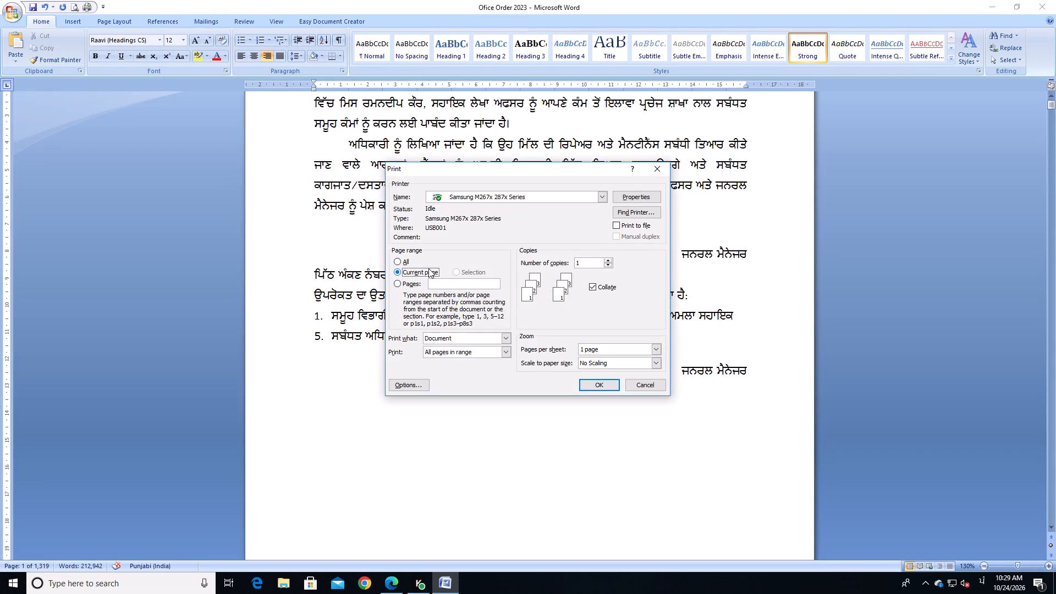
pyautogui.moveTo(589, 263); pyautogui.dragTo(555, 266)
pyautogui.press('3')
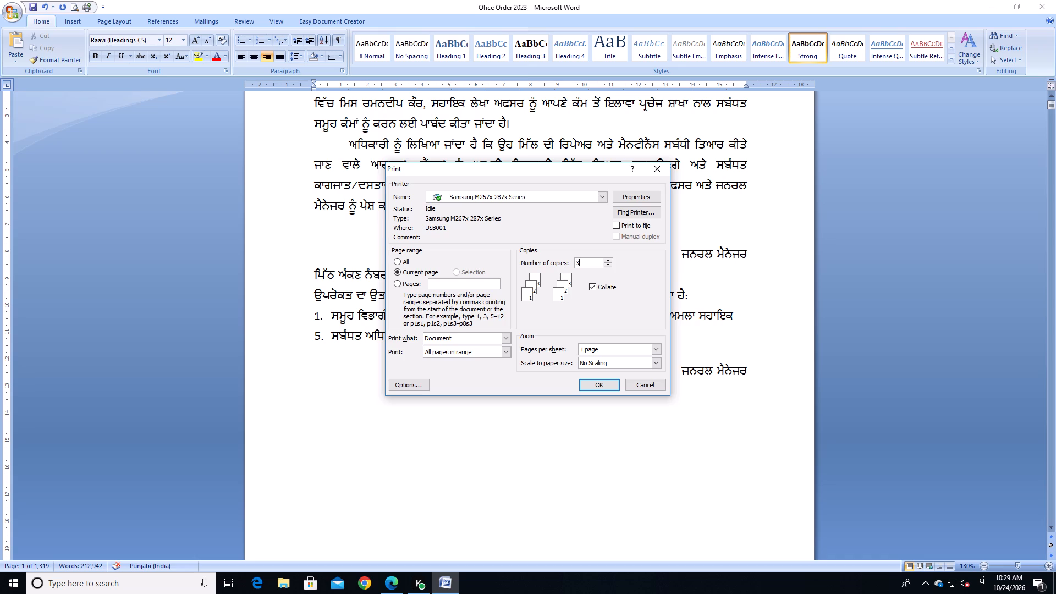
pyautogui.press('Return')
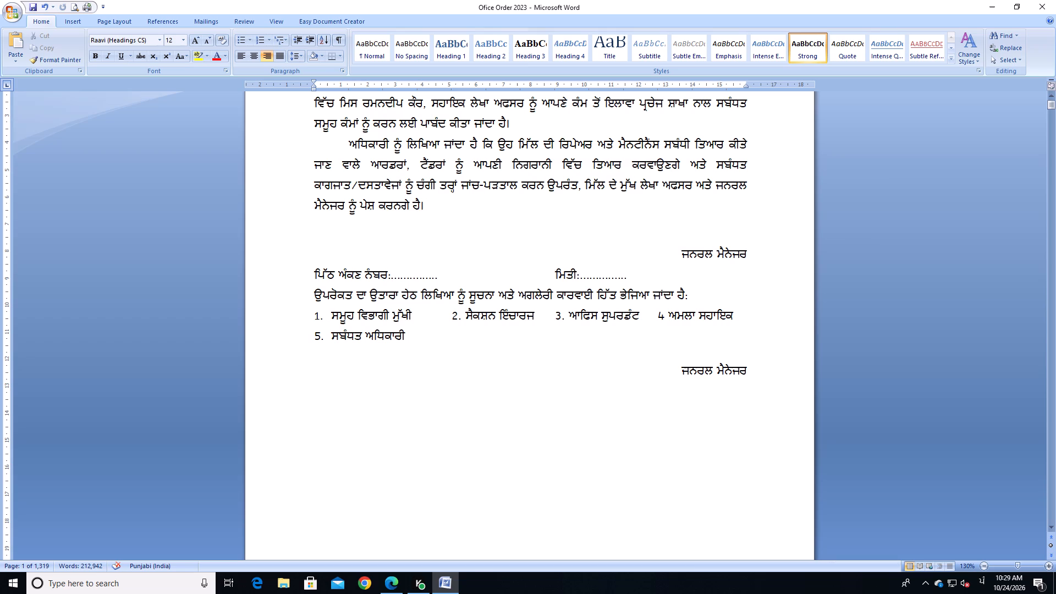
# Remove the word "ਹੈ" after "ਪੇਸ਼ ਕਰਨਗੇ" at the end of the second paragraph, keeping the closing "।".
pyautogui.click(560, 249)
pyautogui.click(412, 205)
pyautogui.press('Delete')
pyautogui.press('BackSpace')
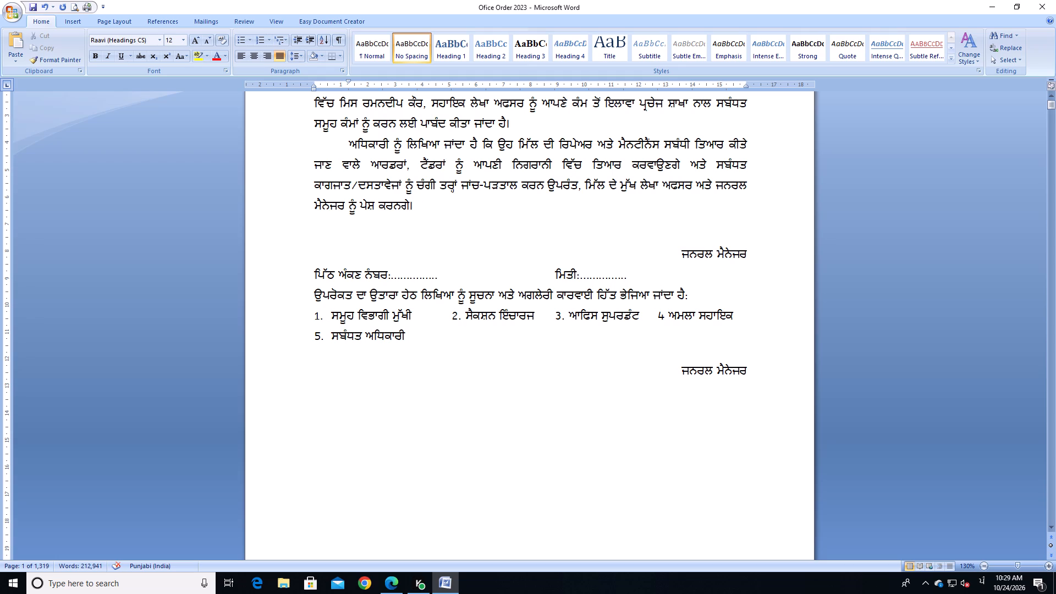
# Print 3 copies of only the corrected current page on the Samsung M267x 287x Series printer.
pyautogui.hotkey('ctrl', 'p')
pyautogui.click(415, 273)
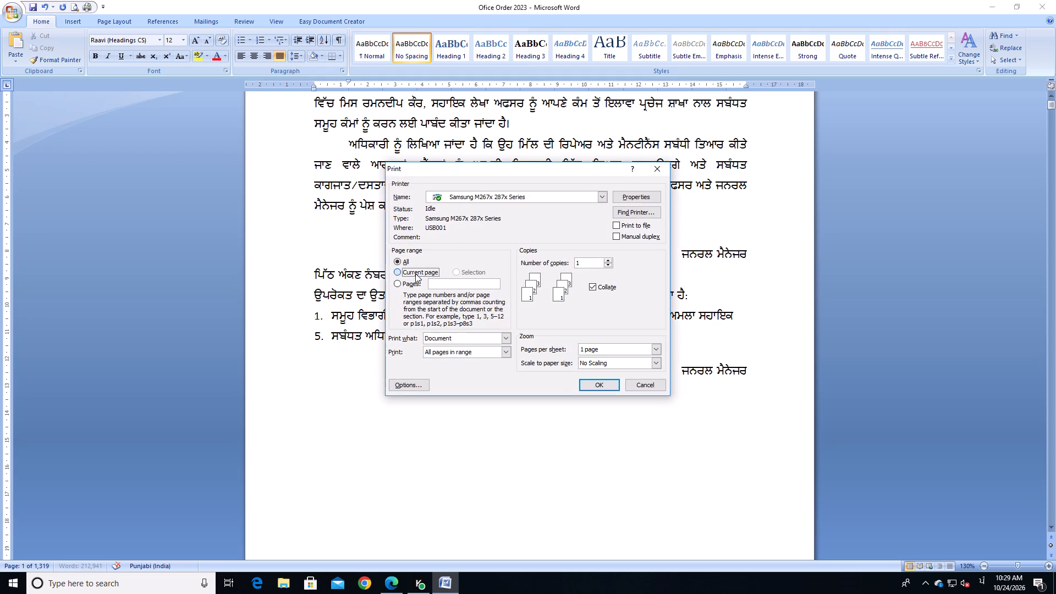
pyautogui.moveTo(583, 265); pyautogui.dragTo(568, 265)
pyautogui.press('3')
pyautogui.press('Return')
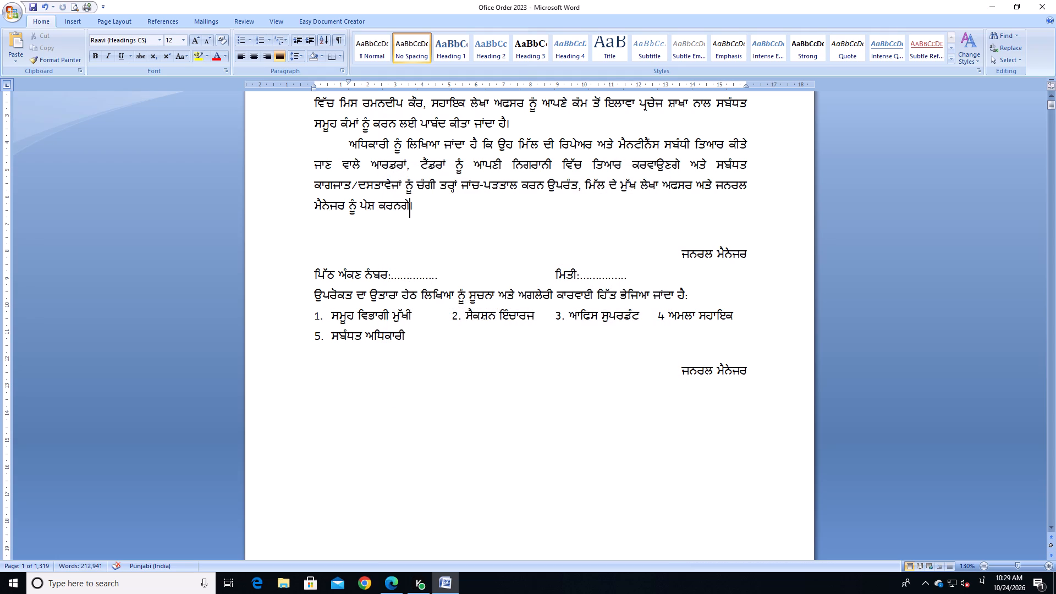